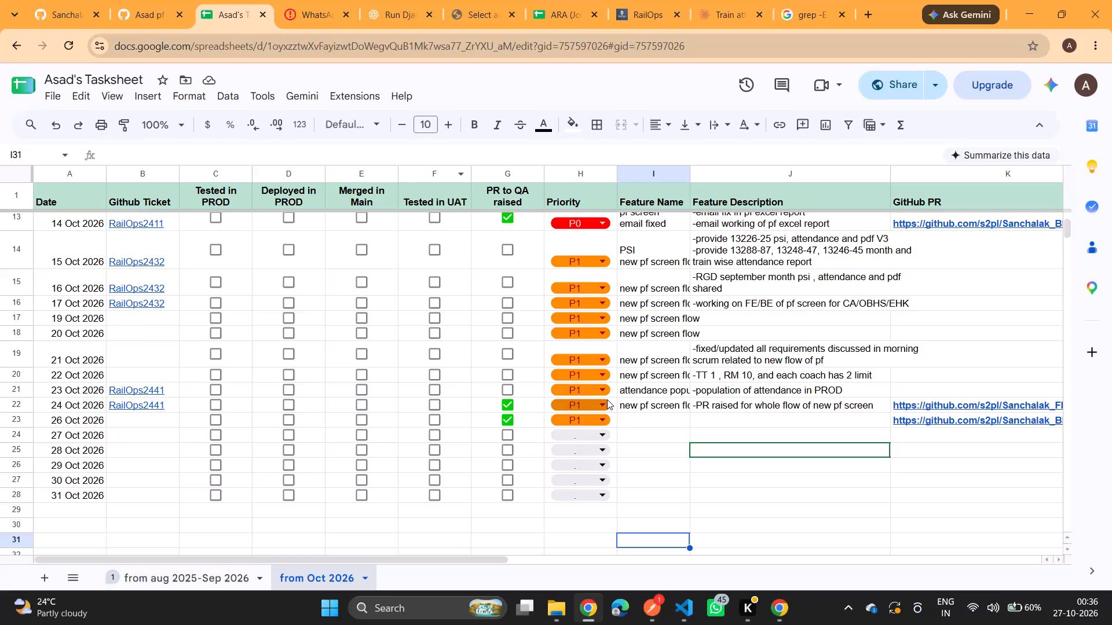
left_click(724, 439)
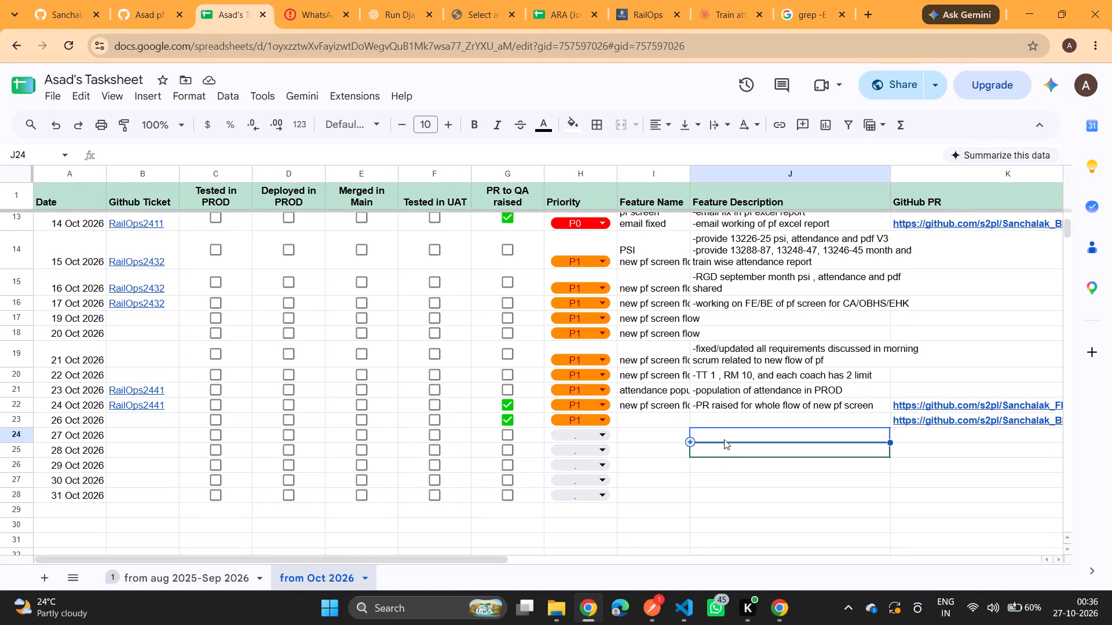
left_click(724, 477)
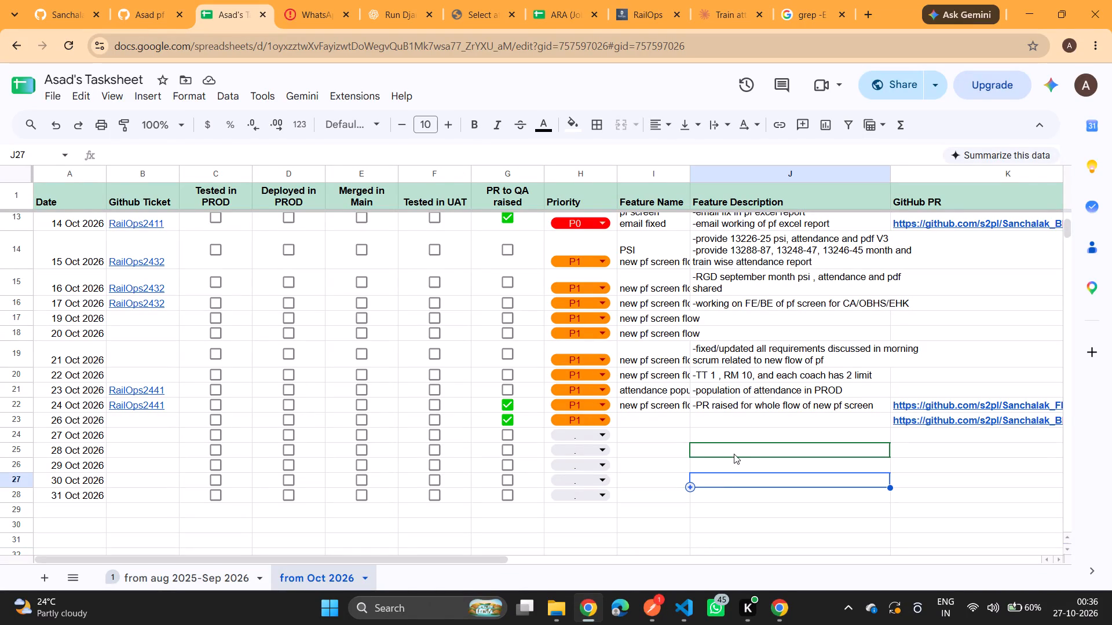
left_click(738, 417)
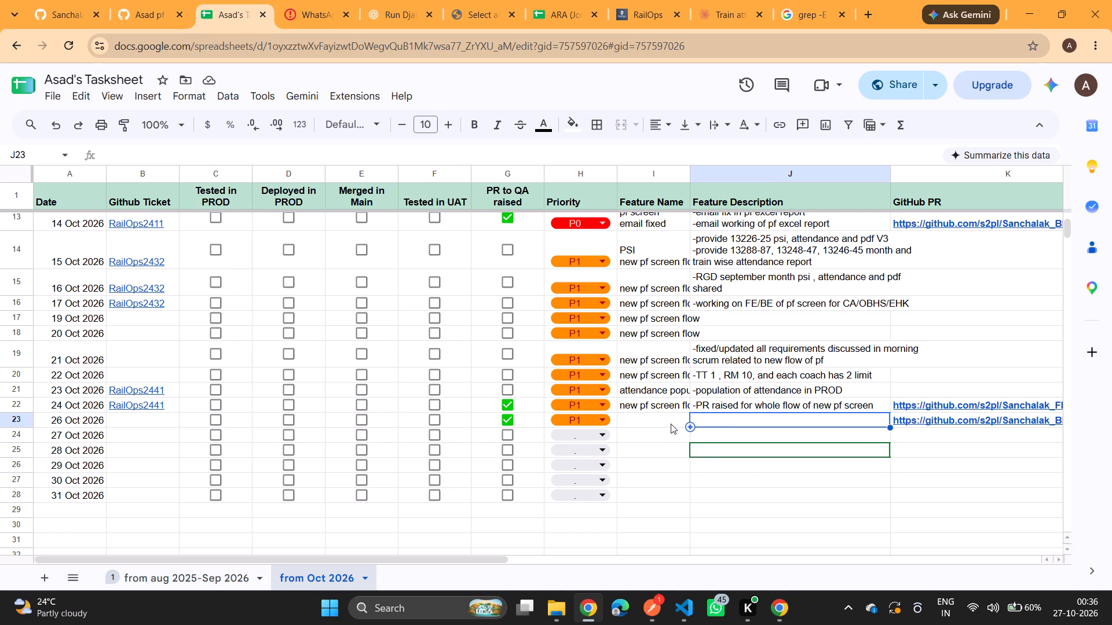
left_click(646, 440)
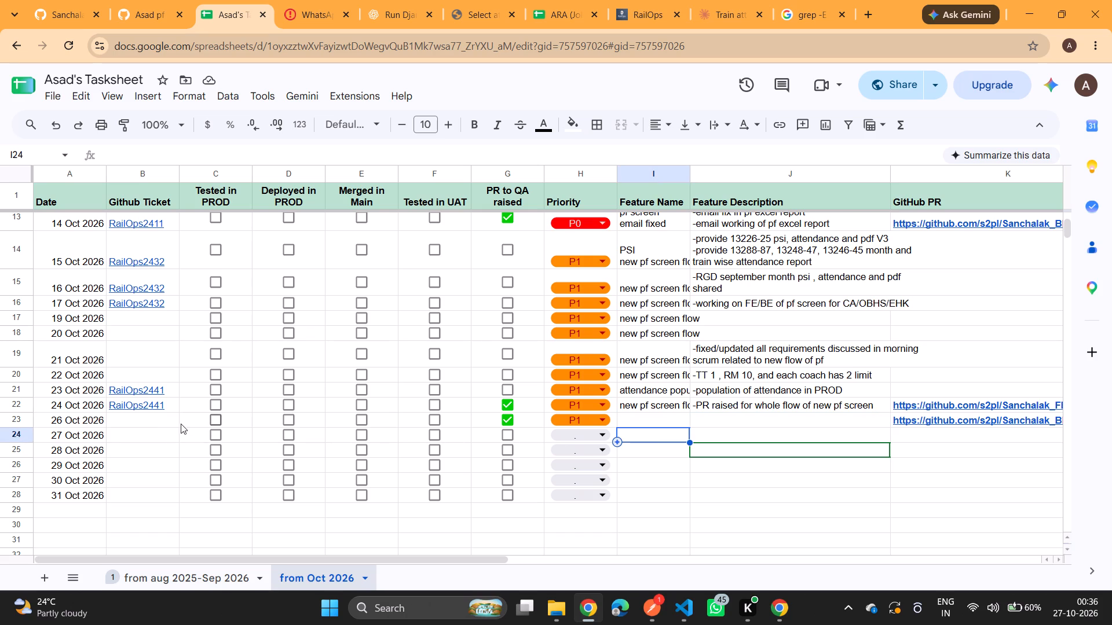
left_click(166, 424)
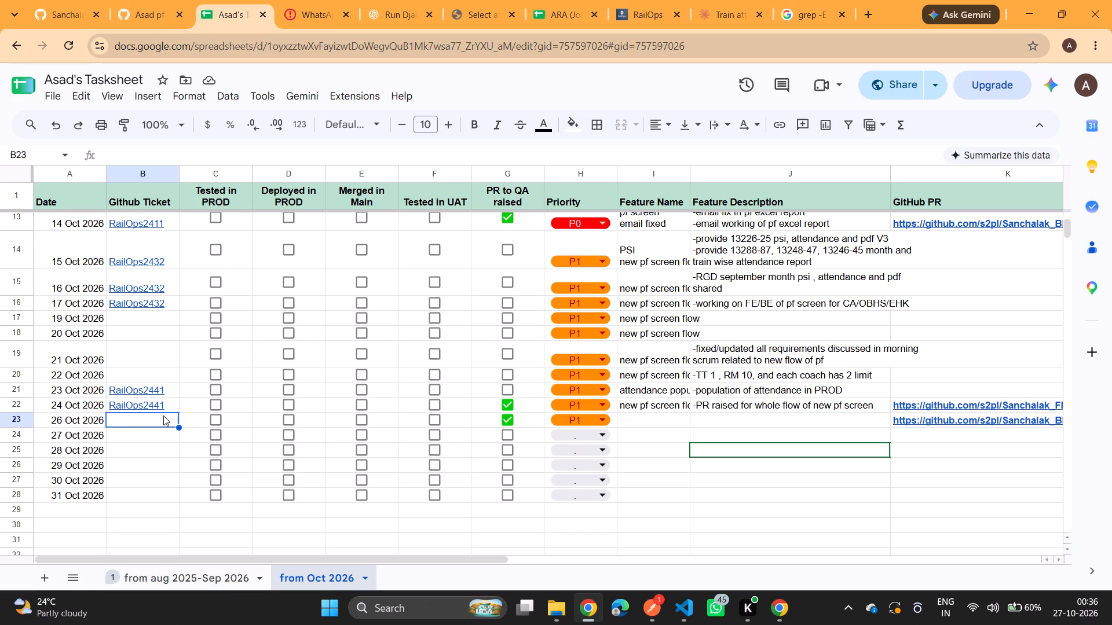
left_click(138, 19)
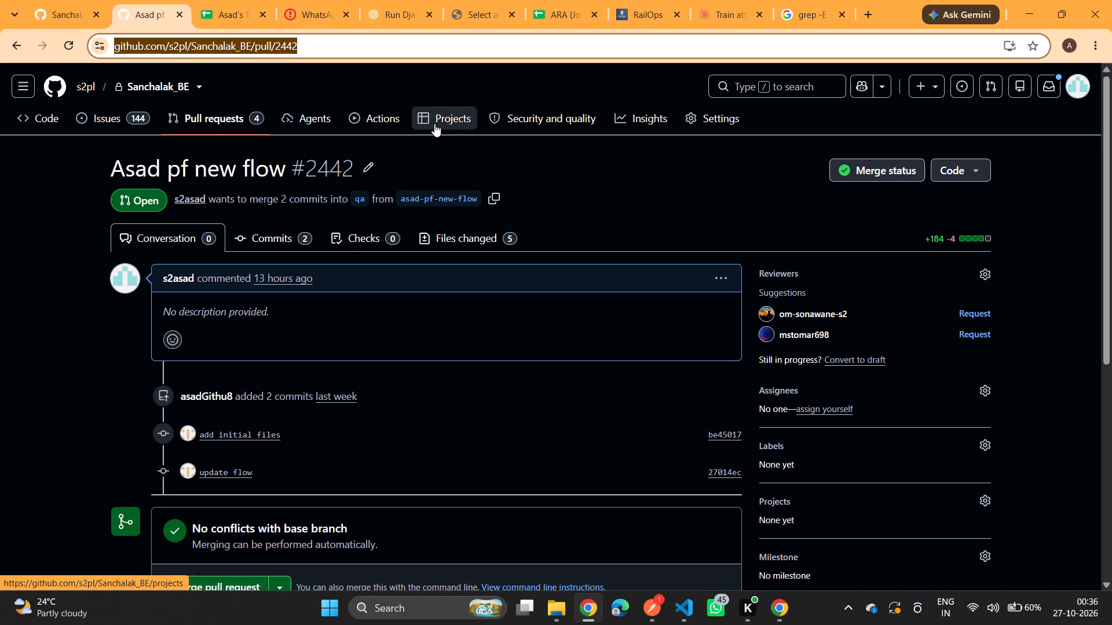
left_click(469, 124)
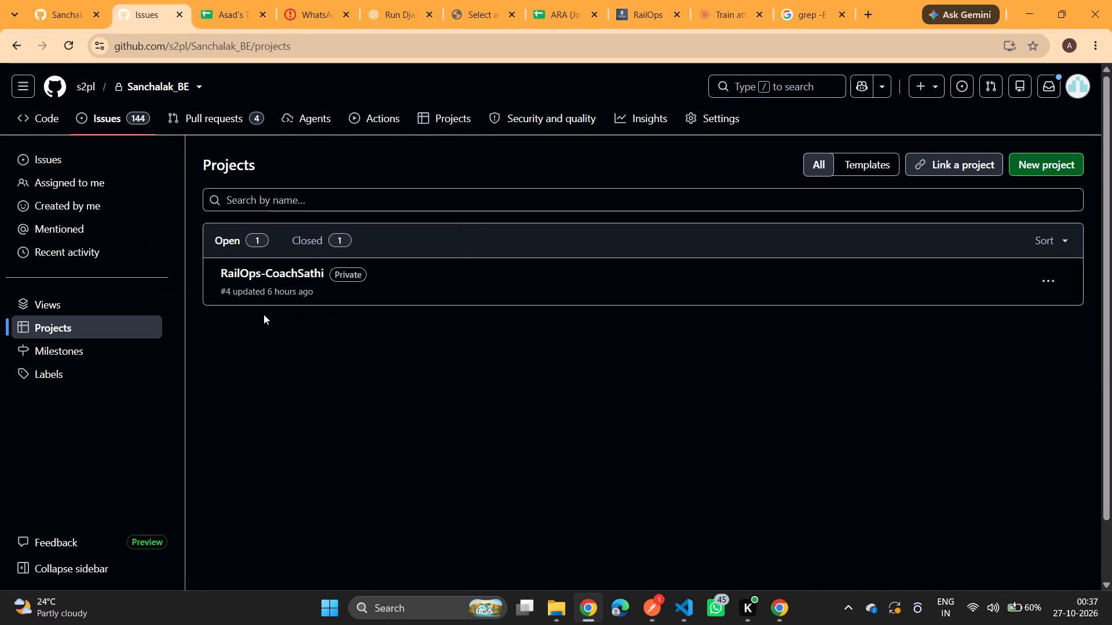
left_click(305, 273)
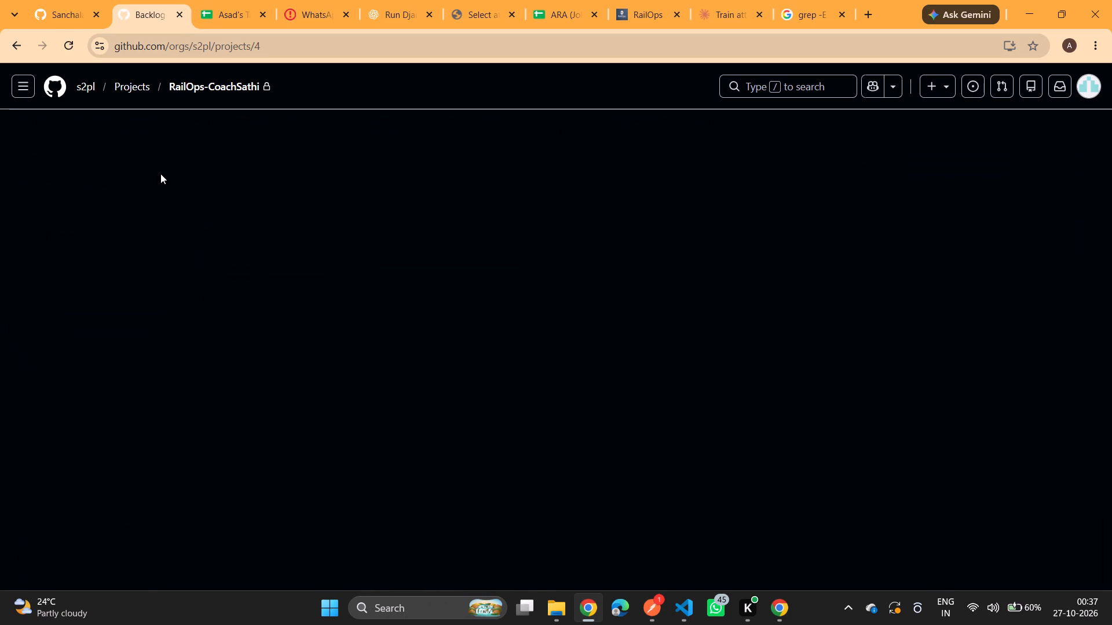
left_click(167, 159)
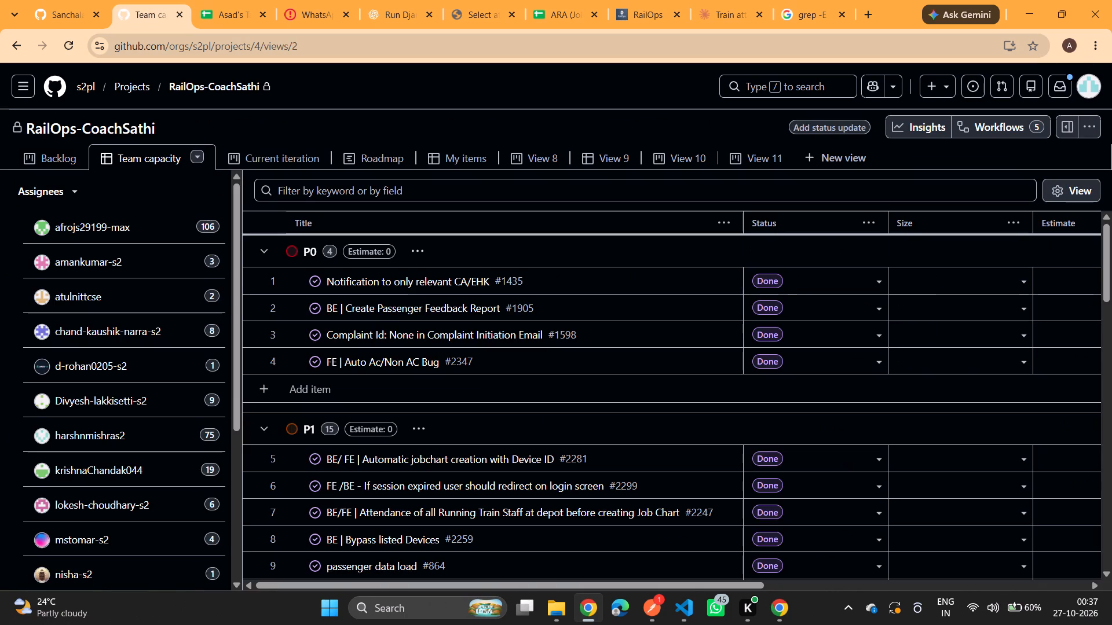
scroll(147, 400, "down", 2)
scroll(146, 400, "up", 1)
scroll(146, 400, "down", 9)
scroll(145, 400, "up", 1)
scroll(145, 400, "down", 9)
left_click(132, 462)
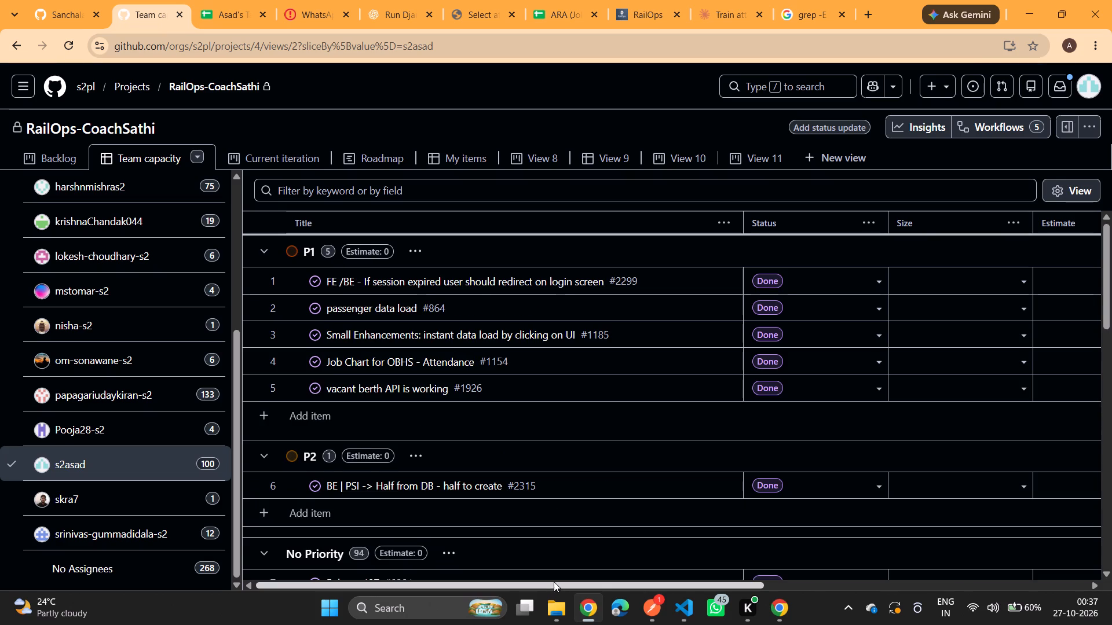
Find and open the ticket "now attendance should also populate in PROD" (#2441) in the No Priority group.
scroll(587, 471, "down", 6)
scroll(588, 470, "up", 1)
scroll(586, 468, "down", 3)
scroll(586, 468, "up", 2)
scroll(586, 468, "down", 11)
scroll(583, 466, "up", 1)
scroll(583, 466, "down", 2)
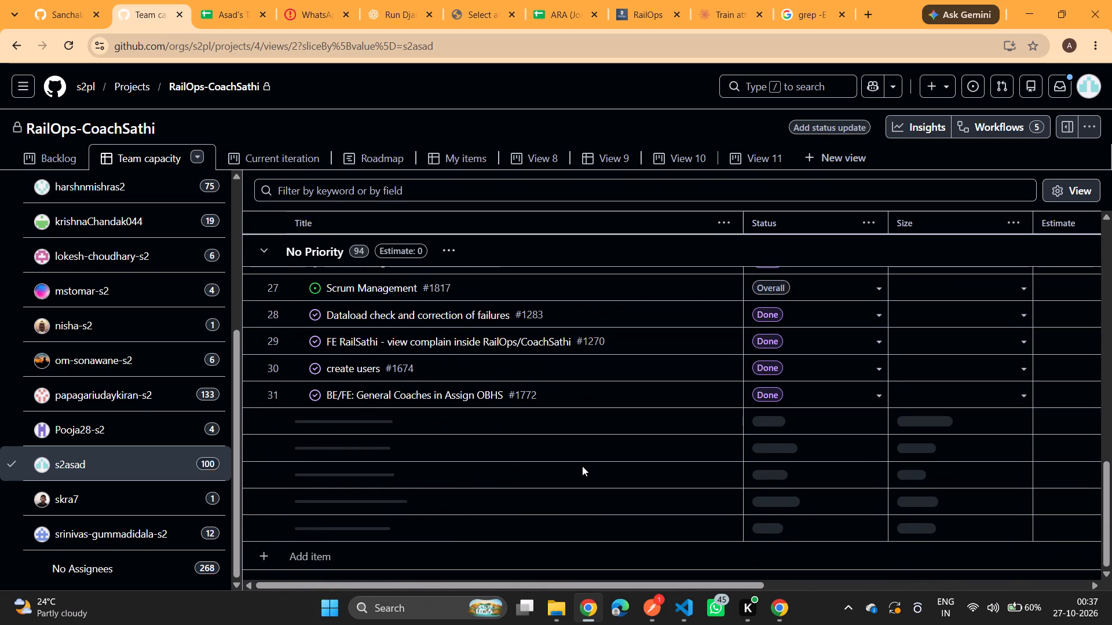
scroll(581, 465, "down", 4)
scroll(581, 465, "up", 4)
scroll(581, 465, "down", 7)
scroll(580, 464, "up", 3)
scroll(579, 463, "down", 20)
scroll(578, 461, "up", 1)
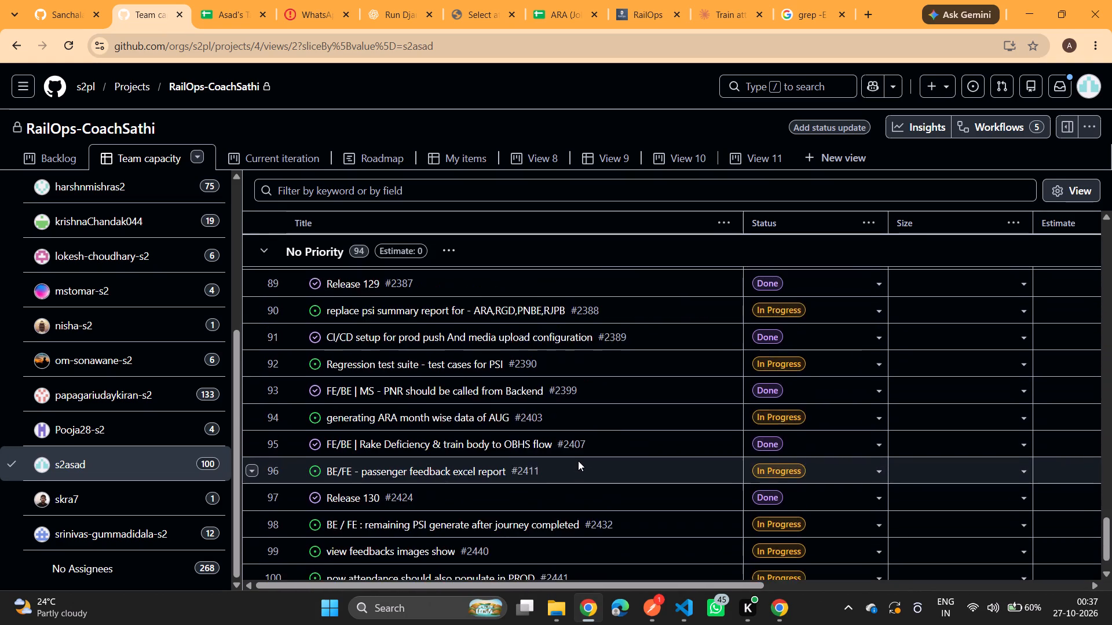
scroll(577, 461, "down", 5)
scroll(577, 461, "up", 1)
scroll(577, 461, "down", 2)
left_click(498, 529)
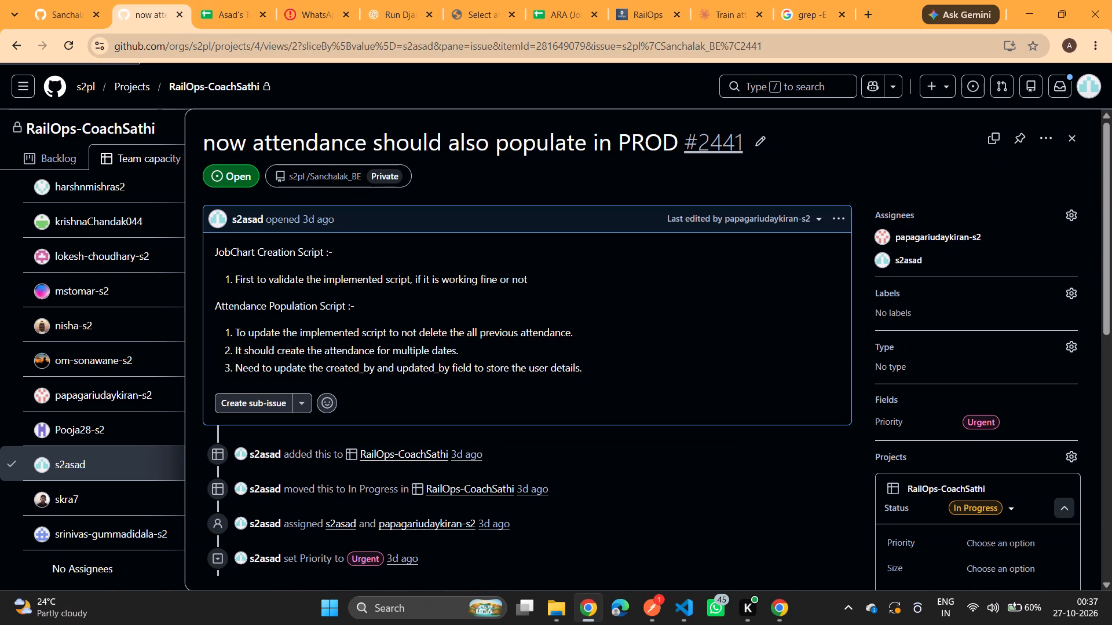
Copy the page link of the opened ticket #2441.
scroll(897, 390, "down", 2)
scroll(886, 385, "up", 2)
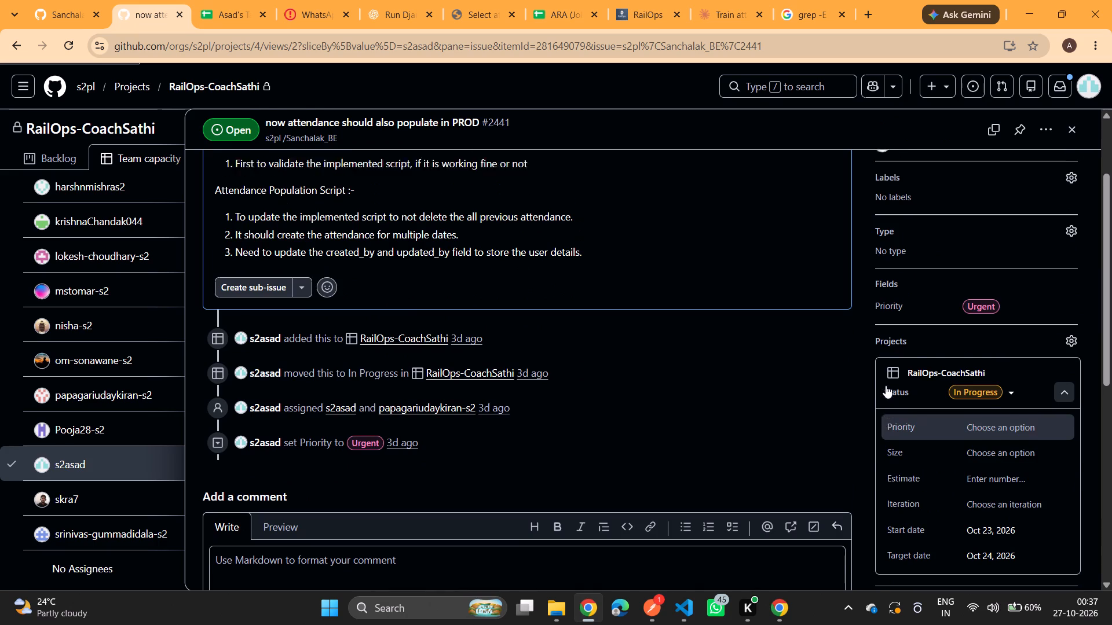
scroll(886, 385, "up", 1)
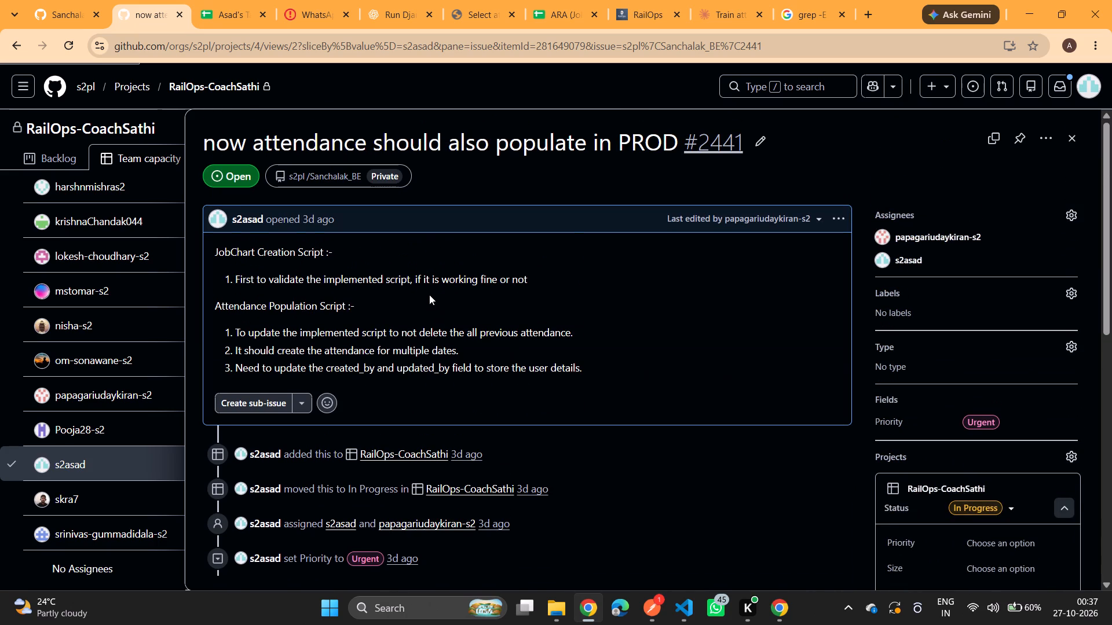
left_click(296, 42)
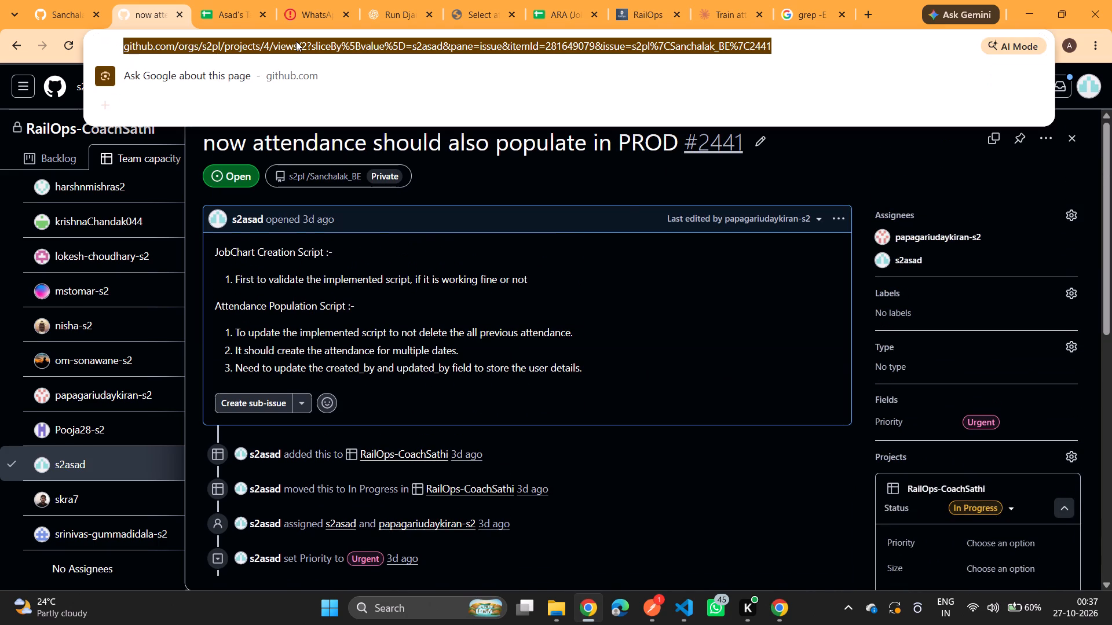
key("ctrl+c")
key("ctrl+c")
key("ctrl+c")
key("ctrl+c")
key("ctrl+c")
key("ctrl+c")
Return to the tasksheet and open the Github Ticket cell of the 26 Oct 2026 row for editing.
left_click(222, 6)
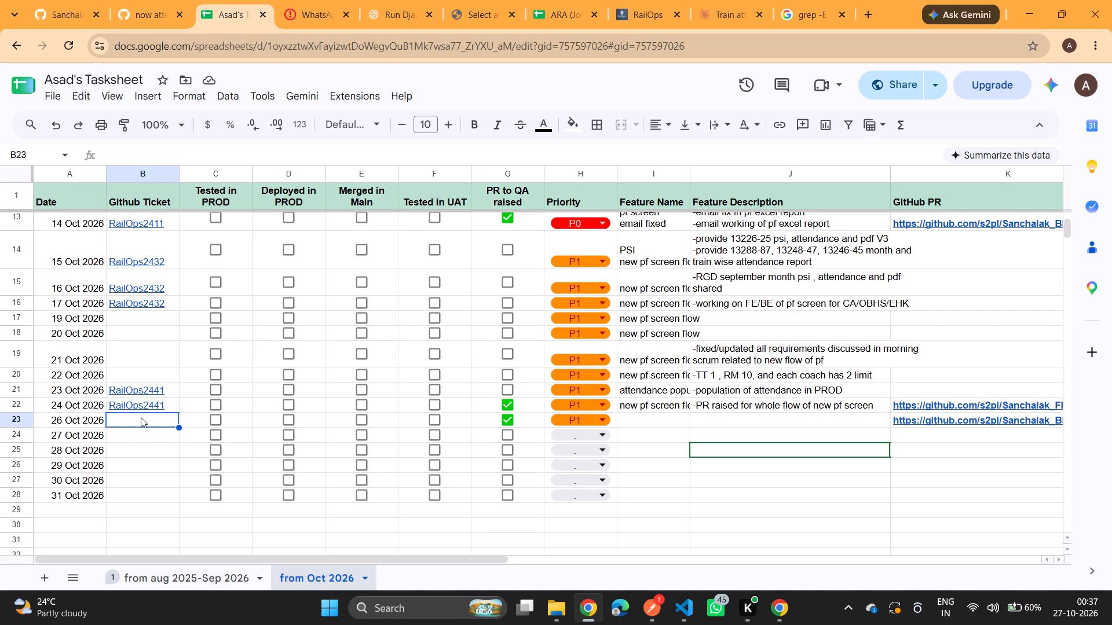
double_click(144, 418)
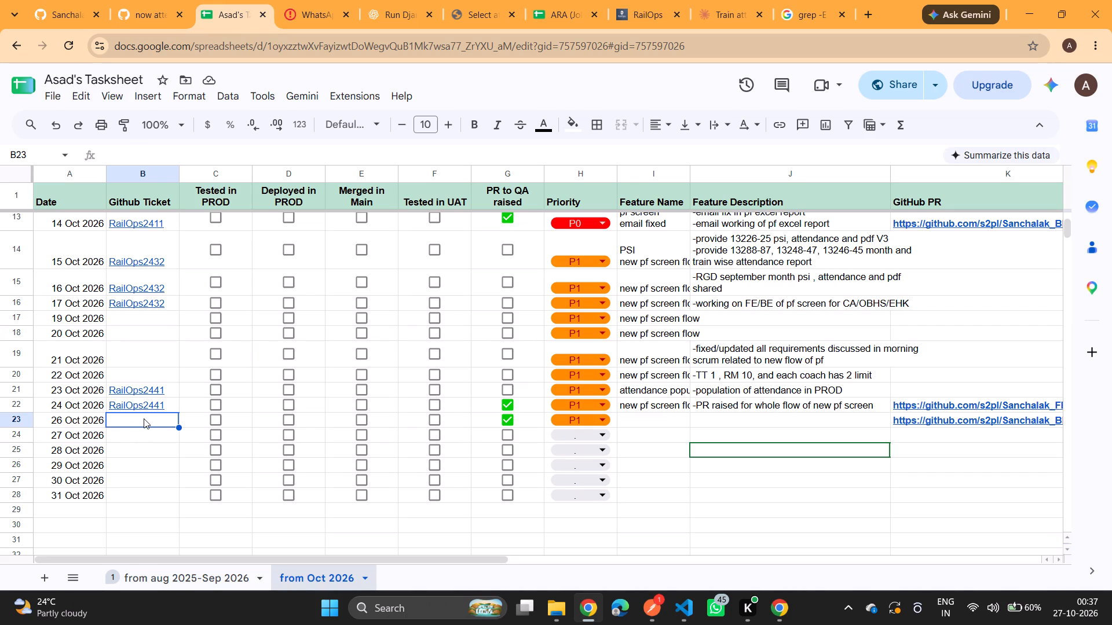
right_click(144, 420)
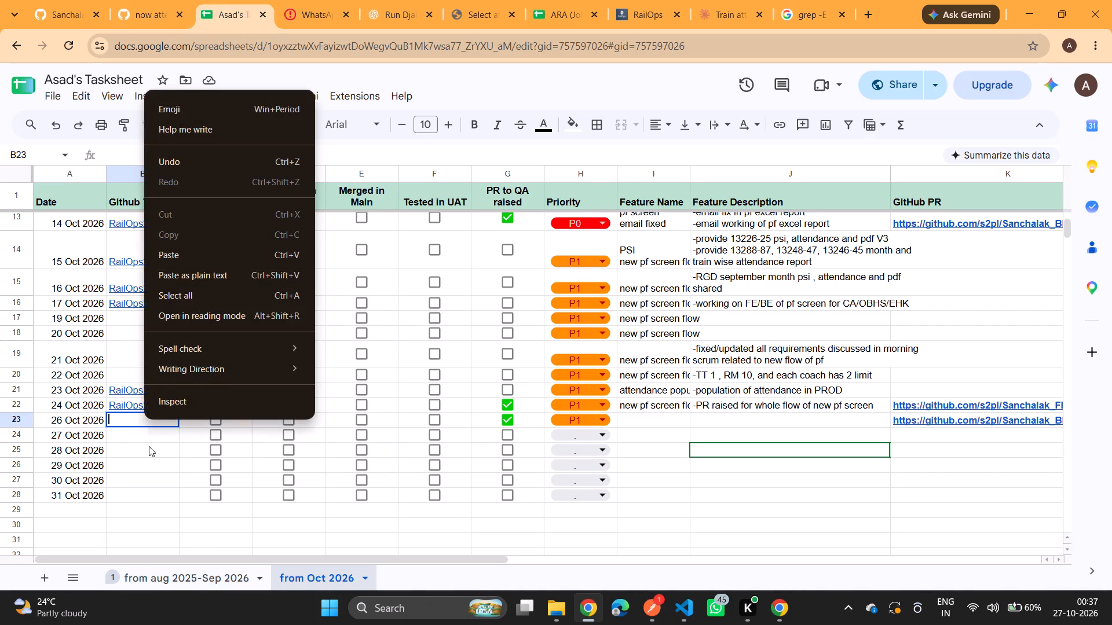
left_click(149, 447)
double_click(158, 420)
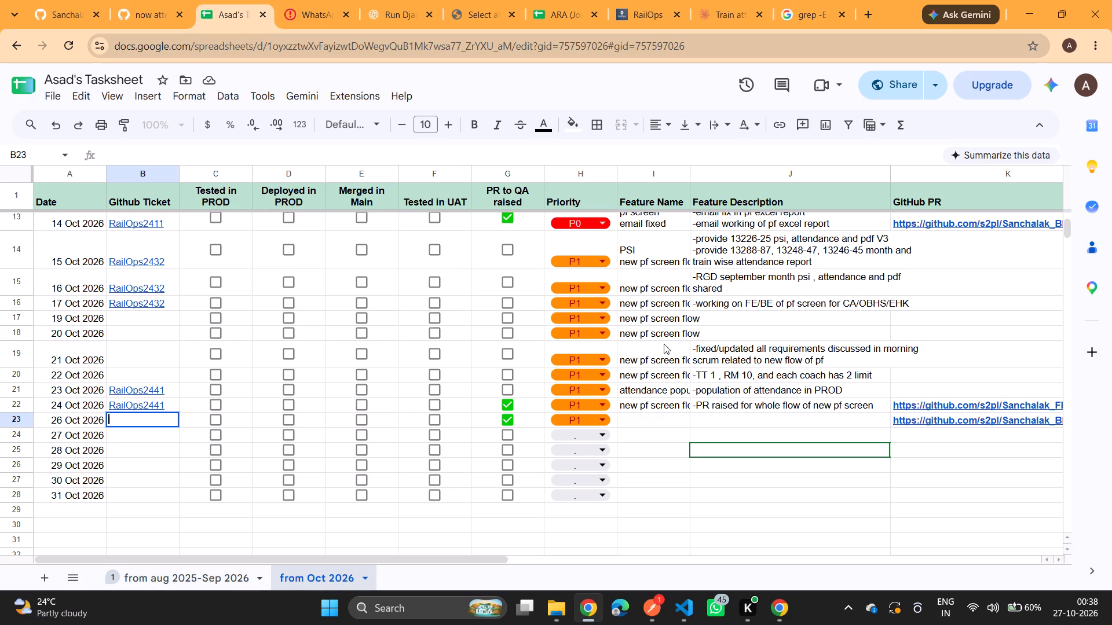
Enter "-PSI of ARA sep" as the first line of the 26 Oct 2026 row's Feature Description.
left_click(738, 424)
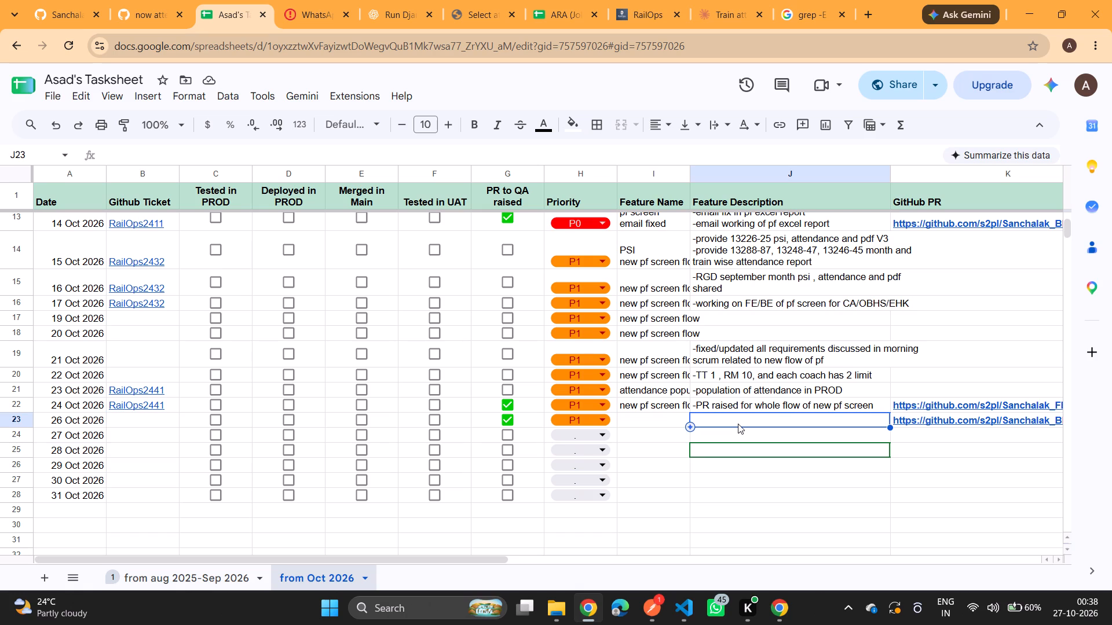
double_click(738, 424)
type("-ps")
key("BackSpace")
key("BackSpace")
type("PSI")
key("space")
type("of ARA")
key("space")
type("sep")
key("space")
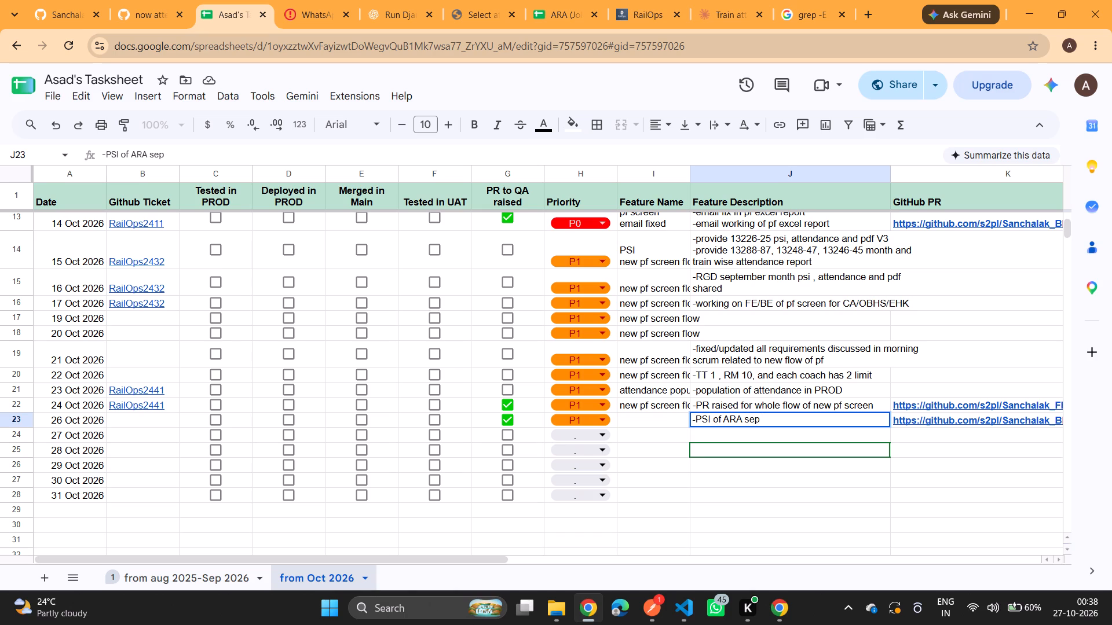
Add a second line "-attendace script done for prod population(psi)" to the 26 Oct 2026 row's Feature Description.
key("ctrl+Return")
key("minus")
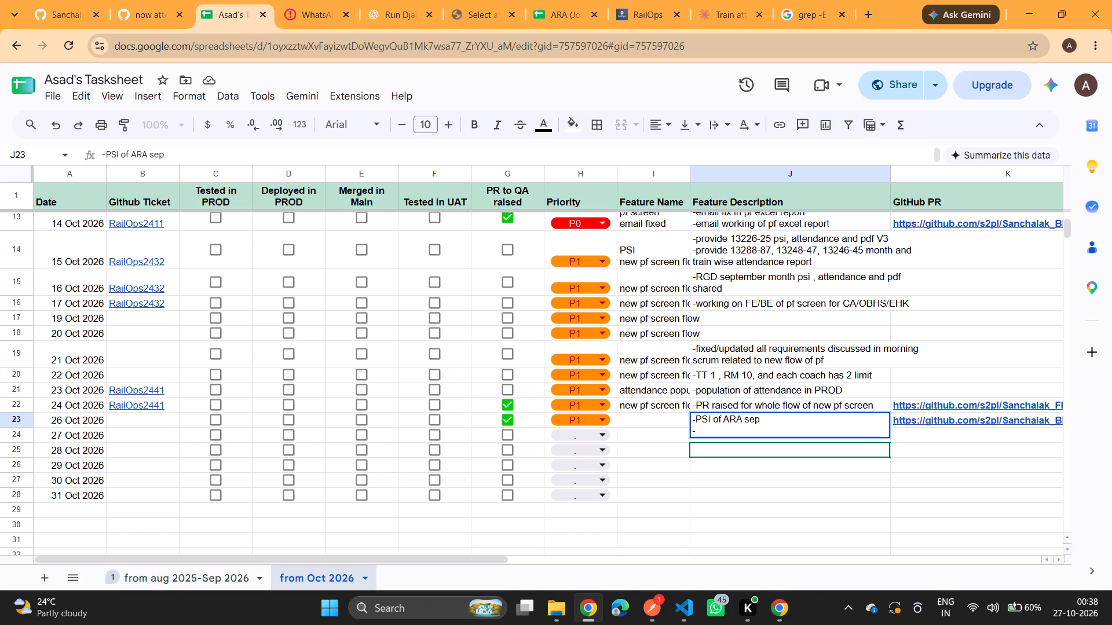
type("attendace script done for prod popult")
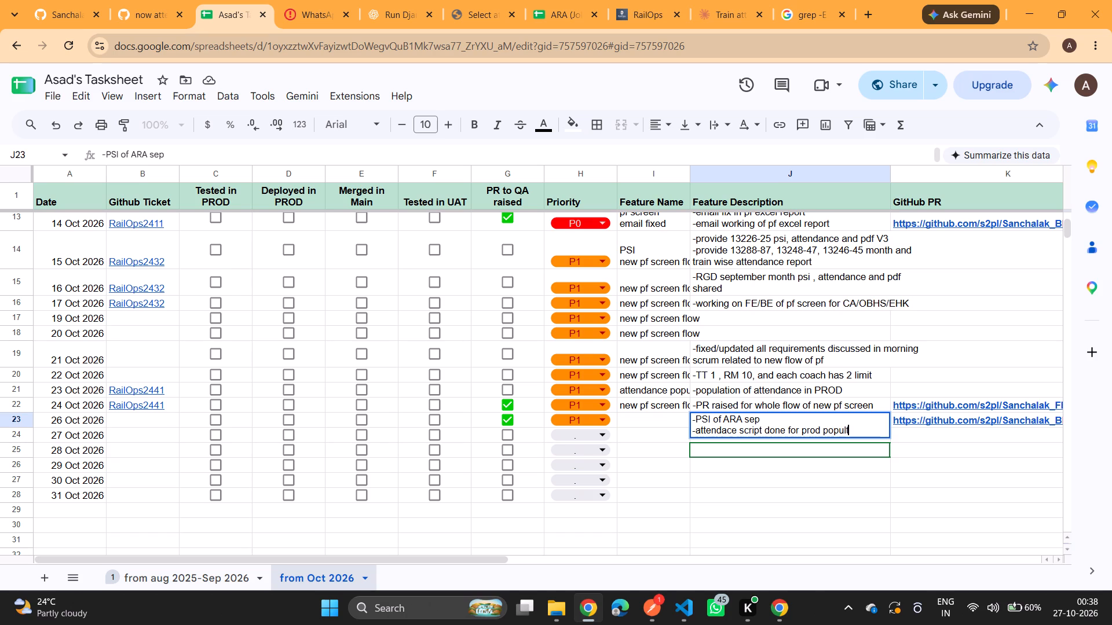
key("BackSpace")
type("ation(psi")
key("shift+parenright")
left_click(769, 501)
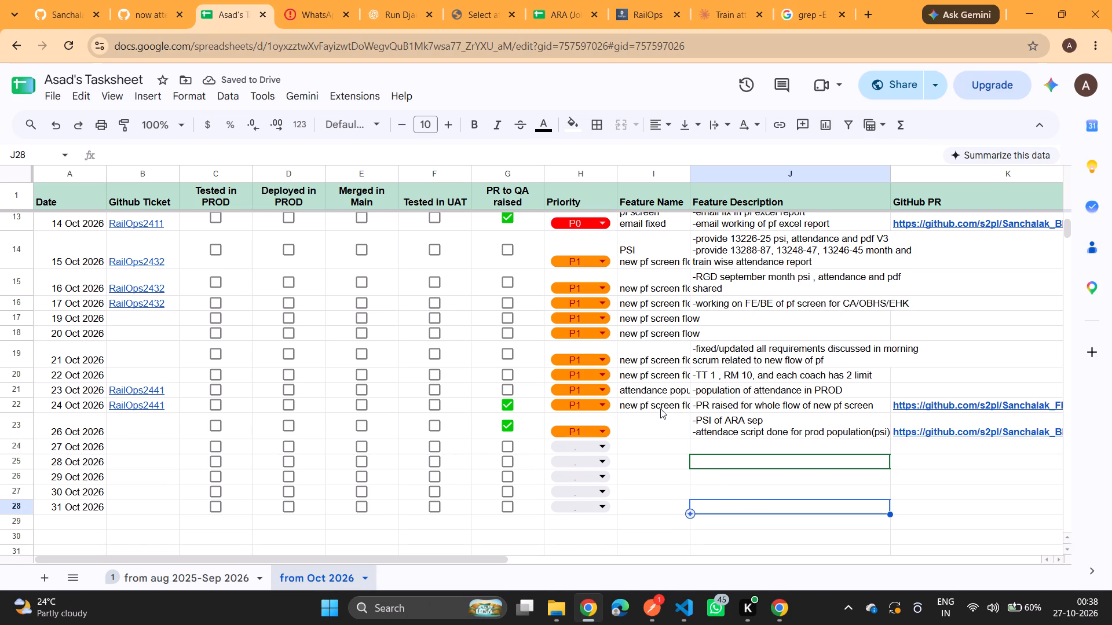
Examine the full Feature Name entries of the rows from 20 Oct to 24 Oct 2026.
triple_click(660, 409)
left_click(658, 421)
double_click(668, 374)
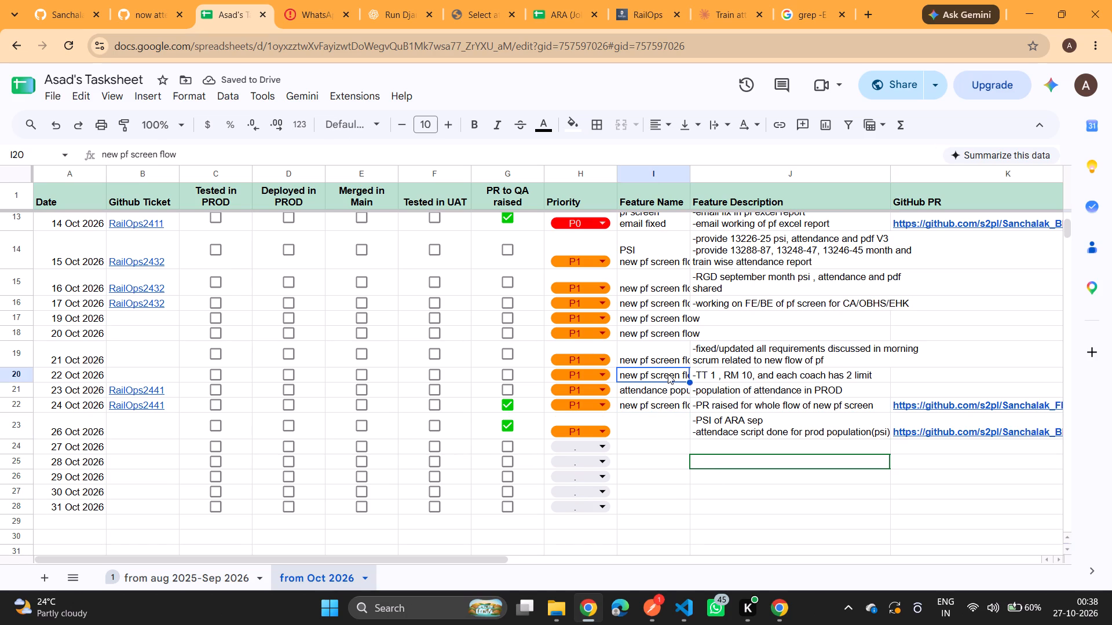
double_click(665, 356)
double_click(672, 334)
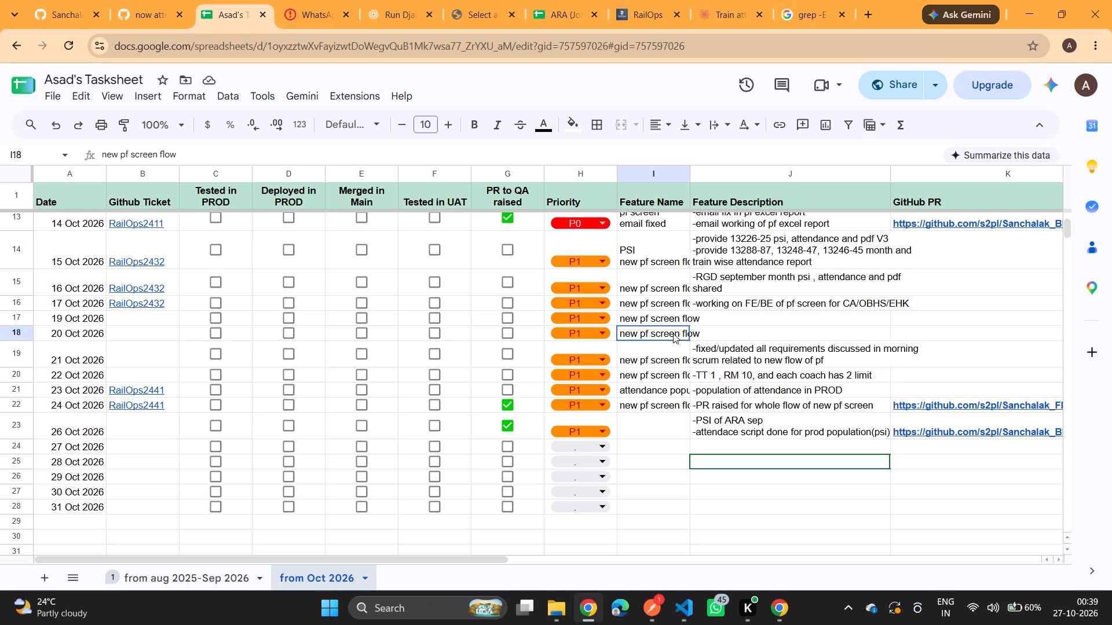
double_click(668, 394)
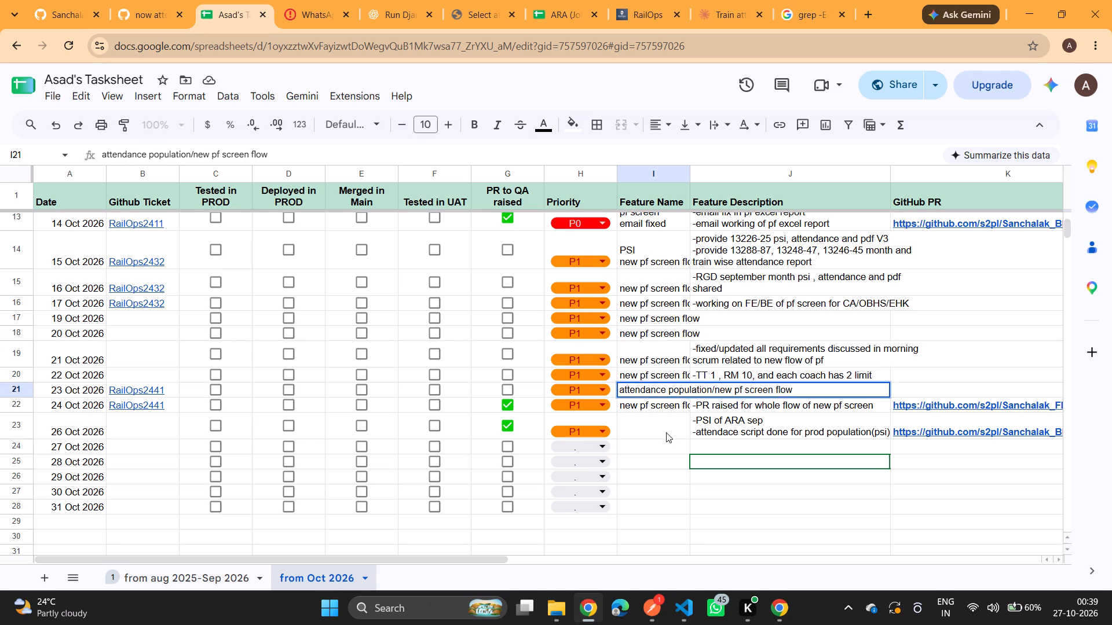
left_click(664, 413)
double_click(667, 410)
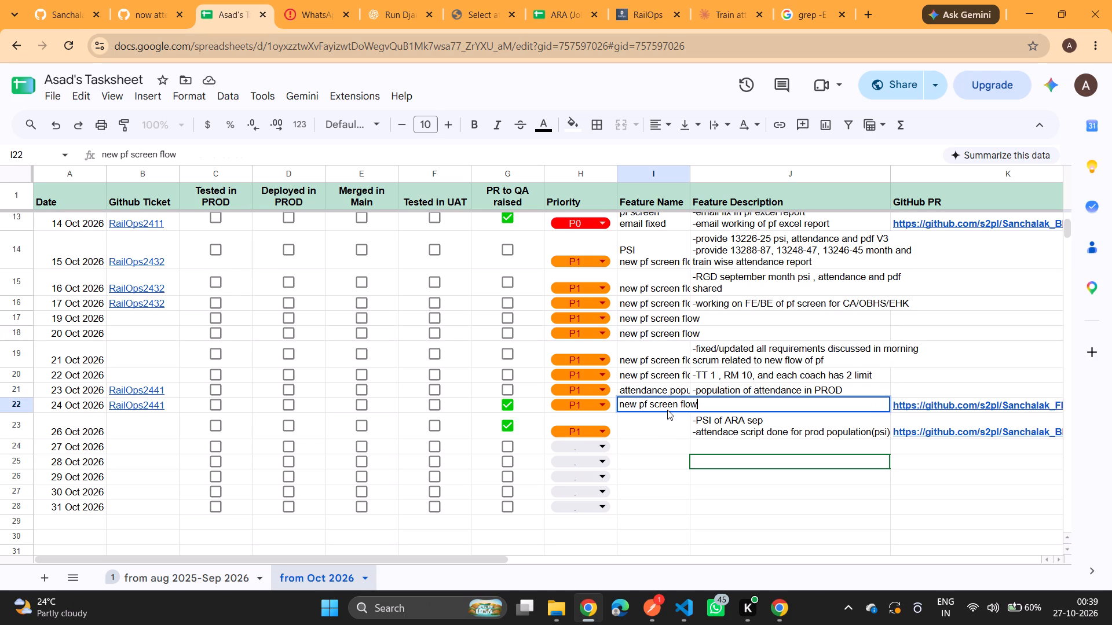
left_click(670, 424)
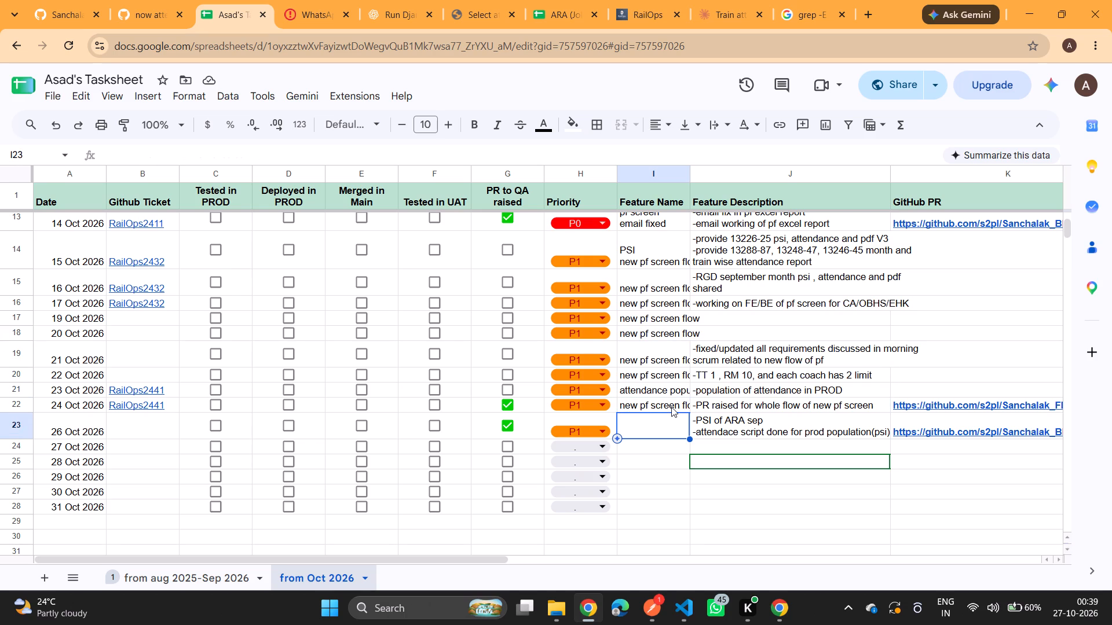
Append "/attendance population" to the Feature Name of the 24 Oct 2026 row.
double_click(671, 406)
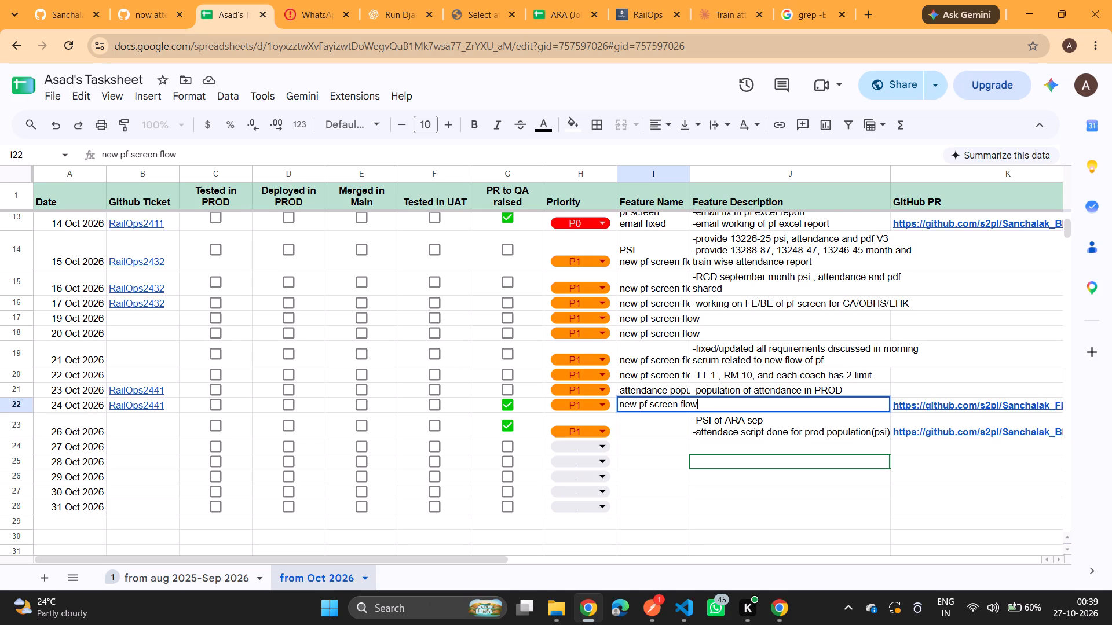
key("slash")
type("attendace")
key("space")
key("BackSpace")
key("BackSpace")
key("BackSpace")
type("nce popula")
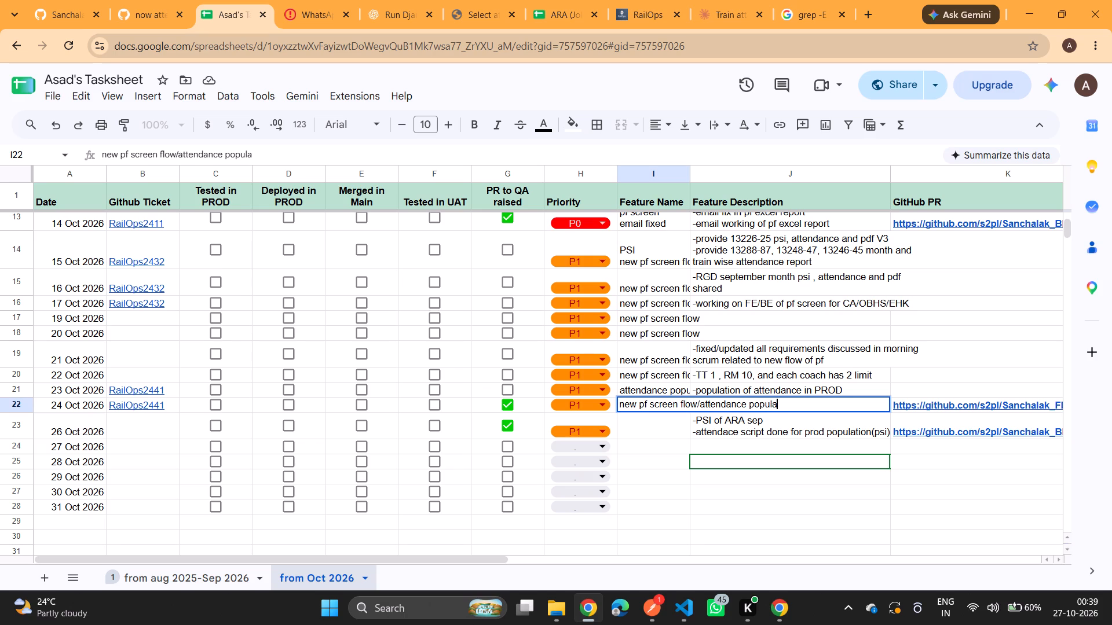
type("tion")
Enter "PSI/attendance population" as the Feature Name of the 26 Oct 2026 row.
left_click(669, 419)
double_click(666, 421)
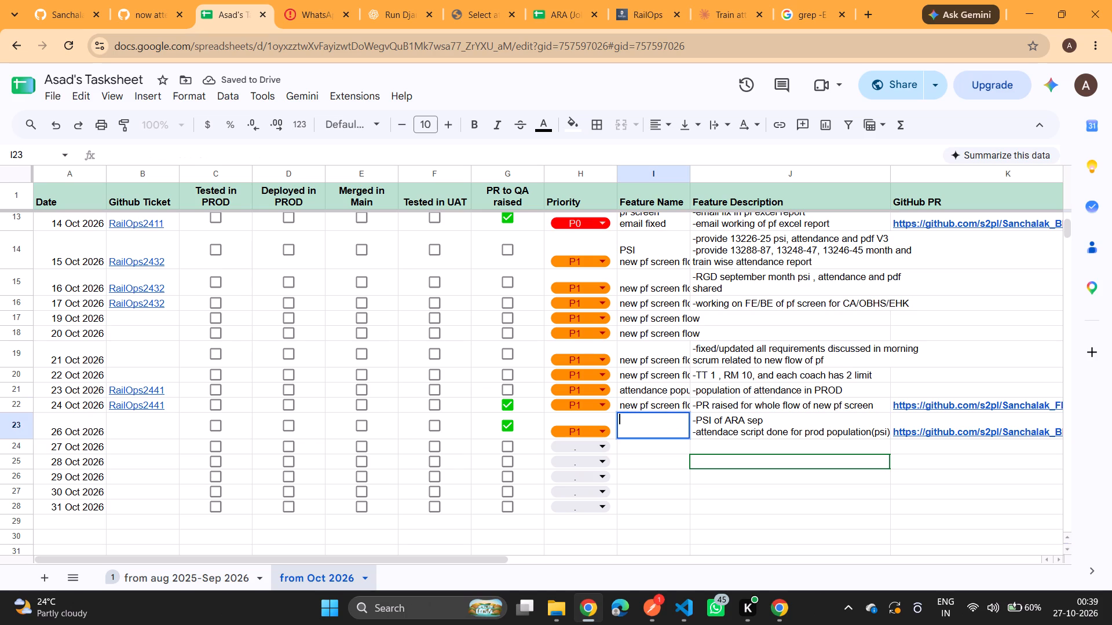
type("PSI")
type("/atet")
key("BackSpace")
key("BackSpace")
key("BackSpace")
key("BackSpace")
type("attendac")
key("BackSpace")
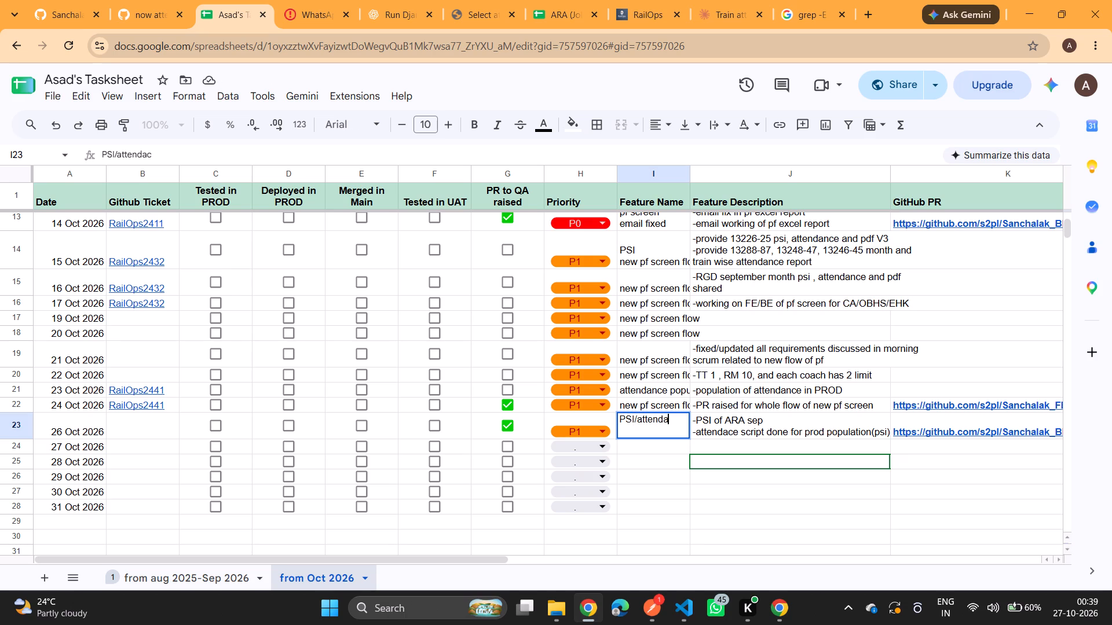
type("nce population")
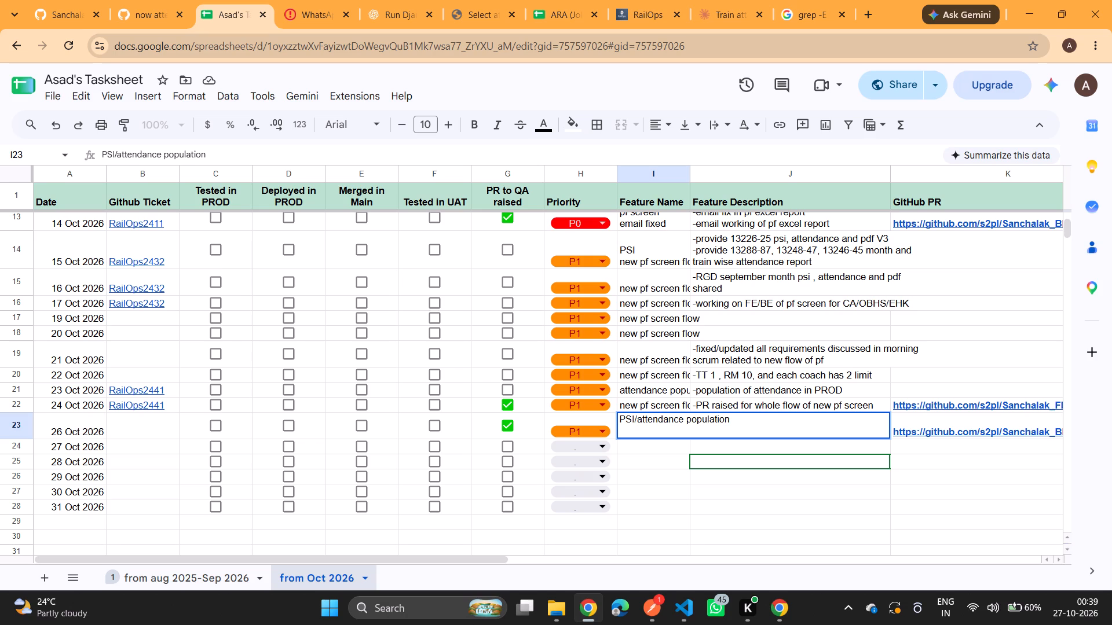
left_click(644, 466)
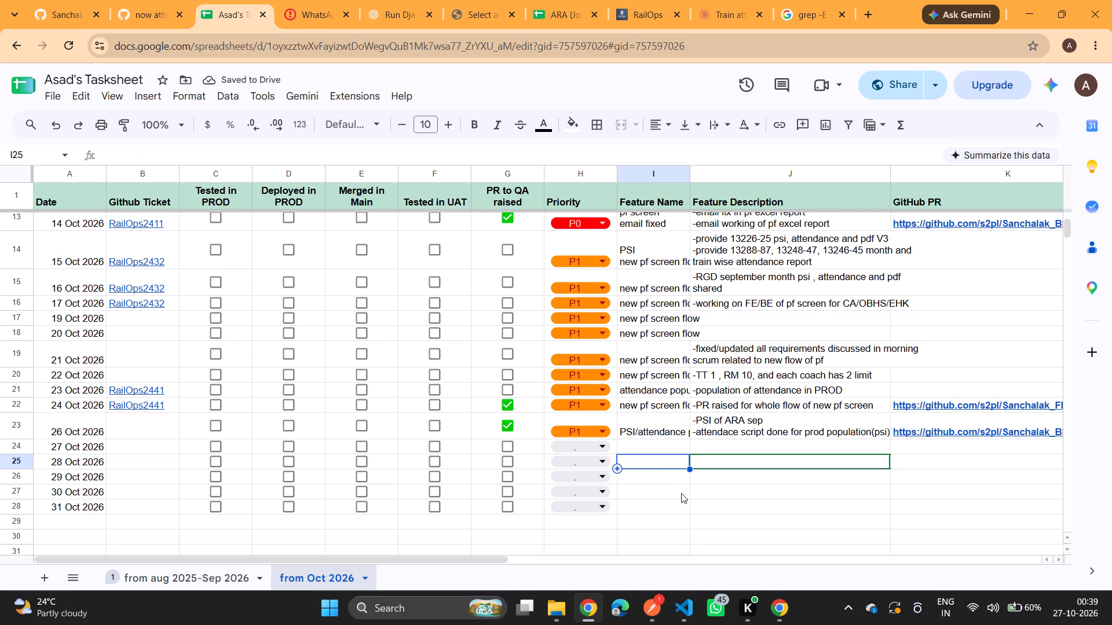
Set the Priority of the 27 Oct 2026 row to P1.
left_click(676, 457)
left_click(711, 449)
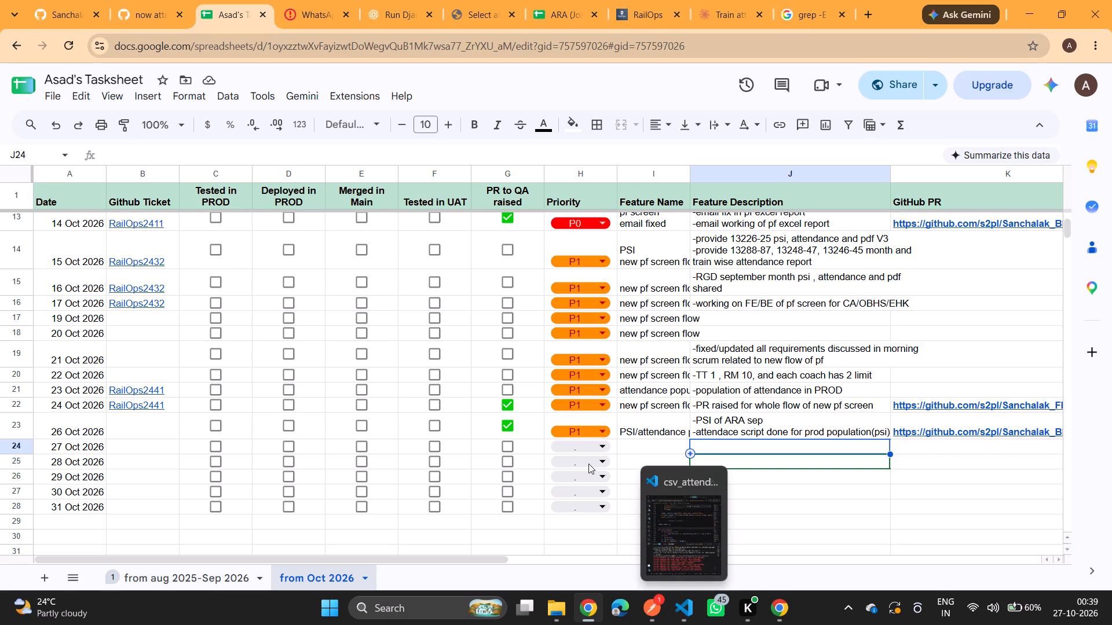
left_click(590, 448)
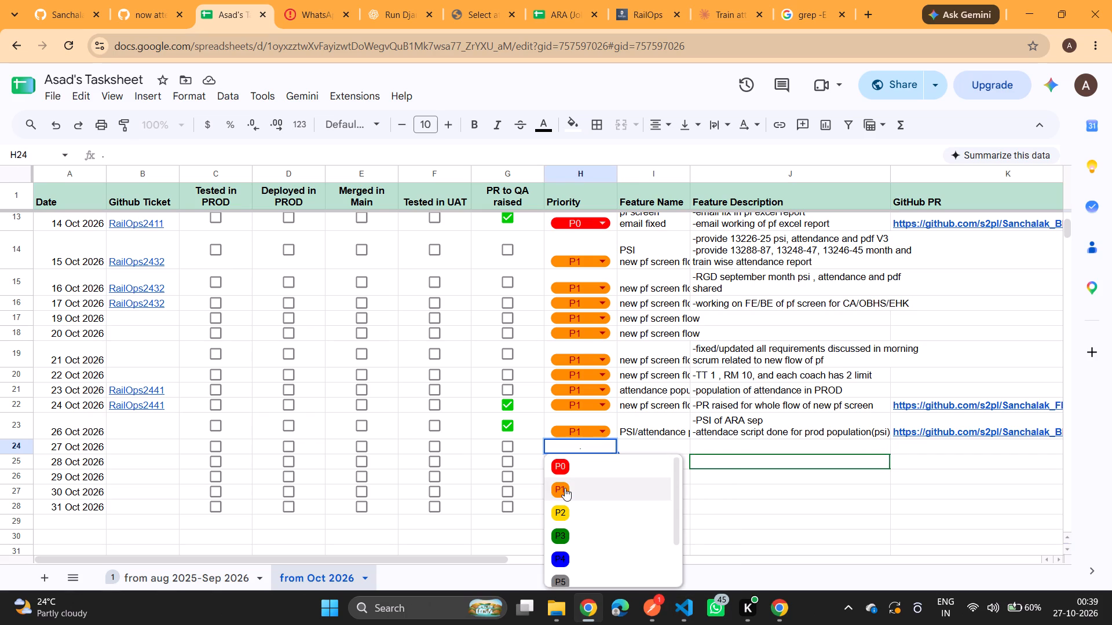
left_click(565, 488)
left_click(664, 473)
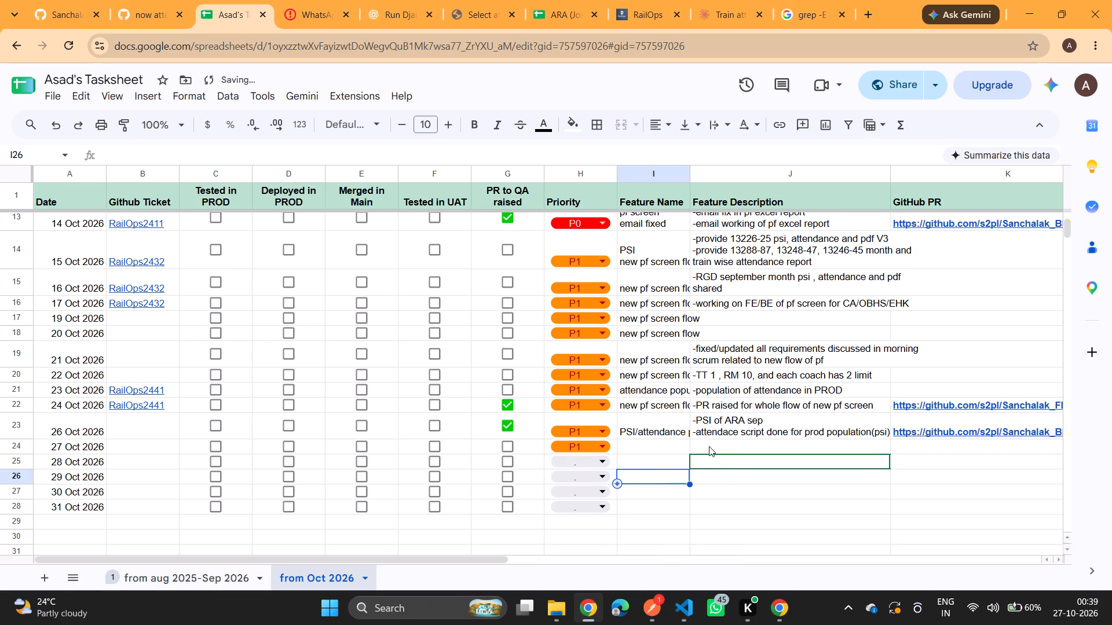
left_click(709, 446)
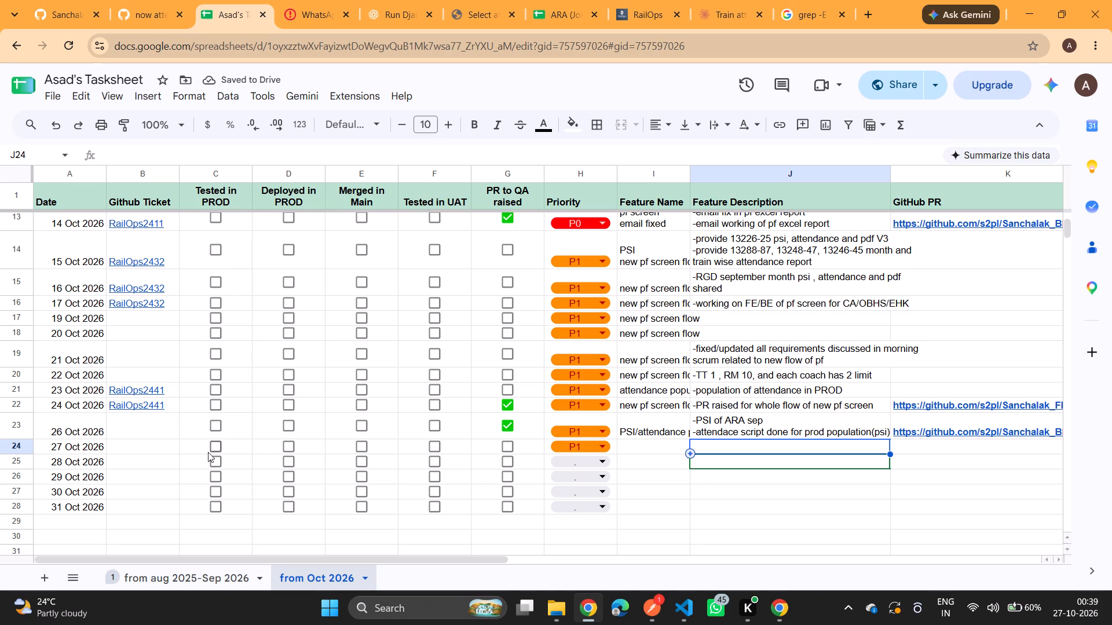
Insert a "RailOps2441" hyperlink in the 26 Oct 2026 row's Github Ticket cell, using the link copied from the 24 Oct row's ticket.
left_click(170, 451)
double_click(160, 429)
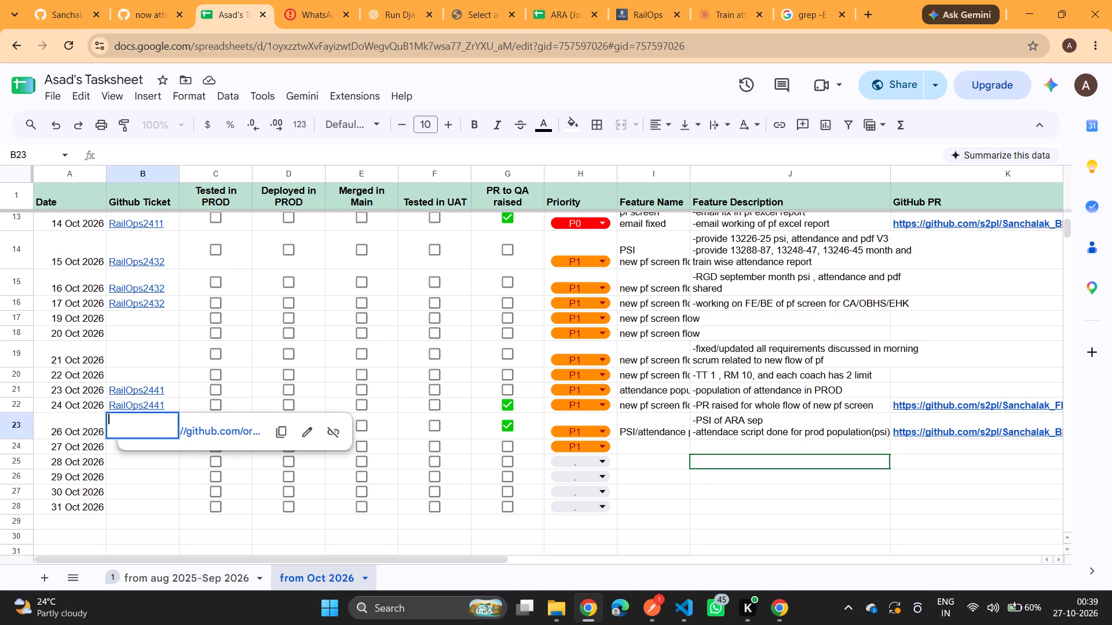
left_click(283, 432)
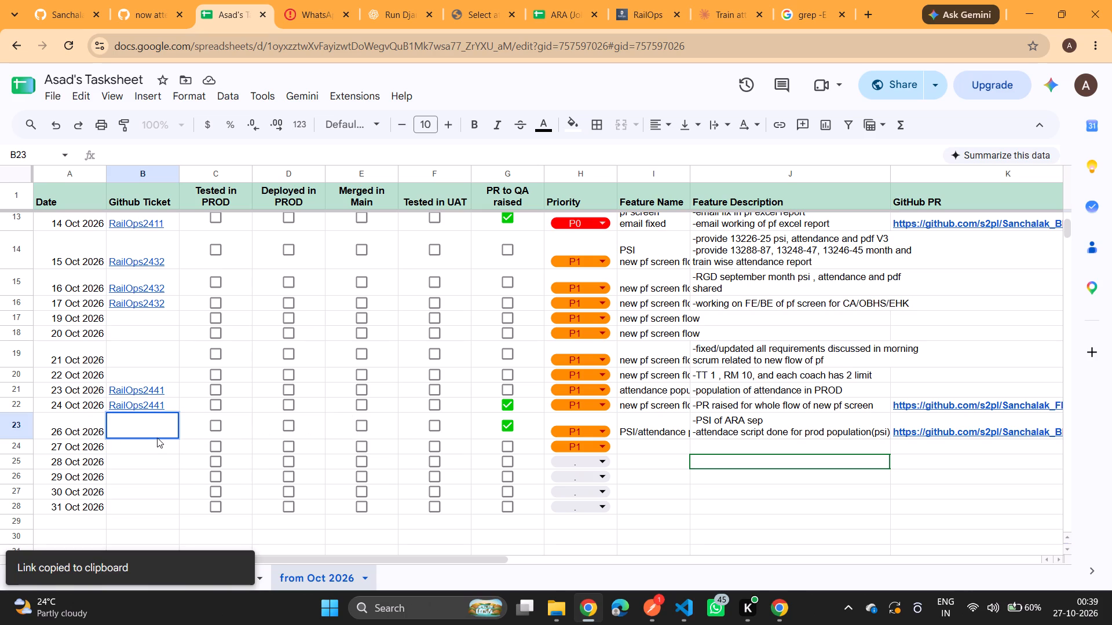
right_click(157, 423)
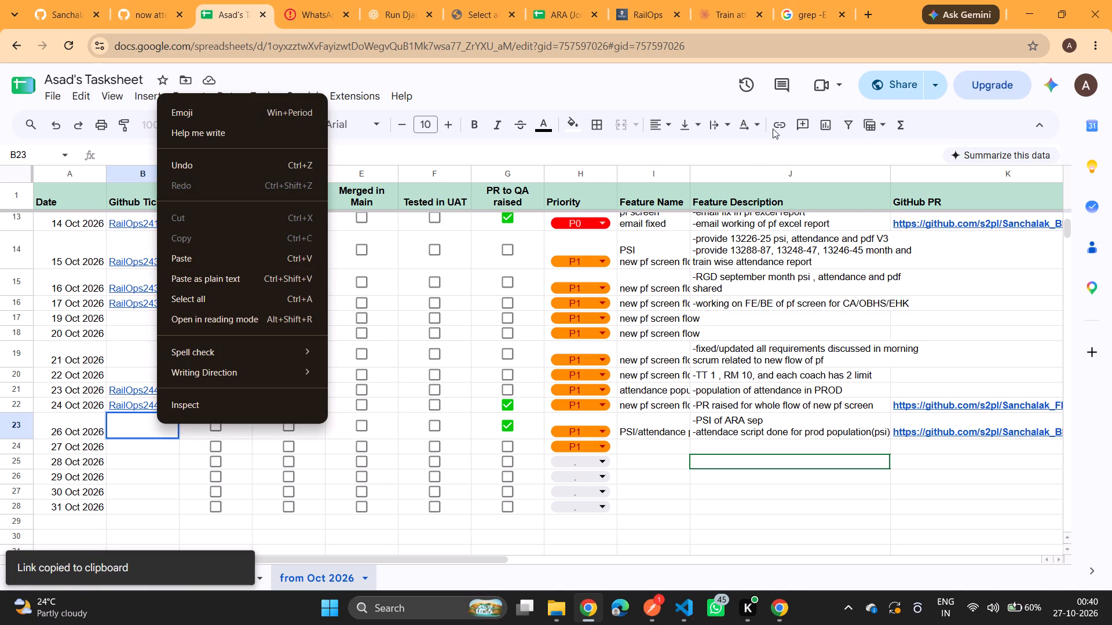
left_click(775, 126)
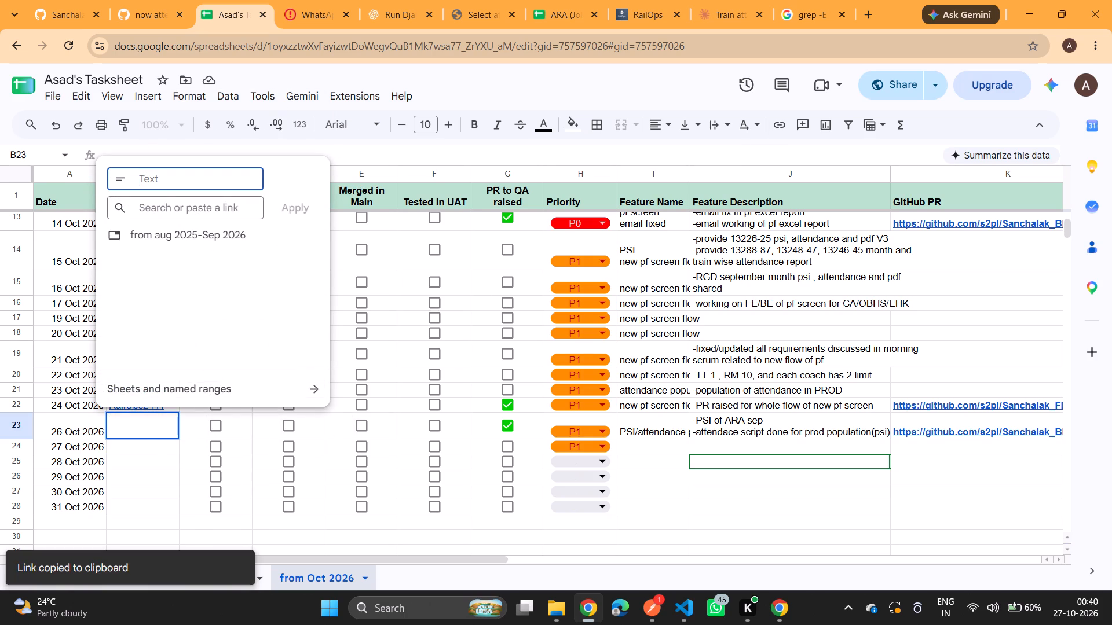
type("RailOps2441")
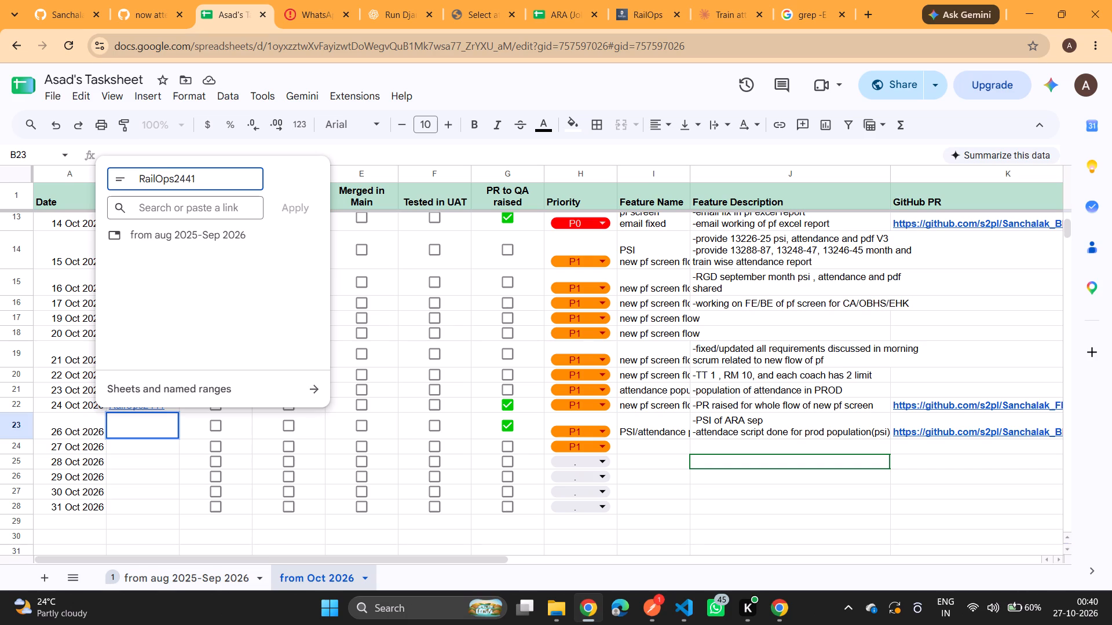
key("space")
left_click(231, 204)
right_click(228, 204)
left_click(265, 376)
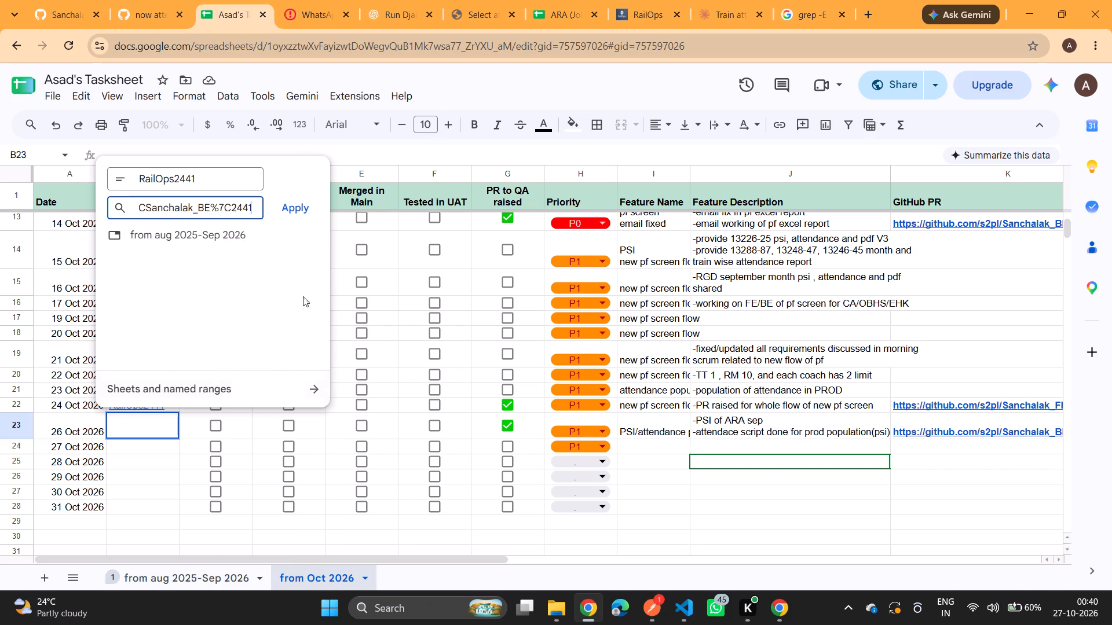
left_click(307, 204)
left_click(160, 481)
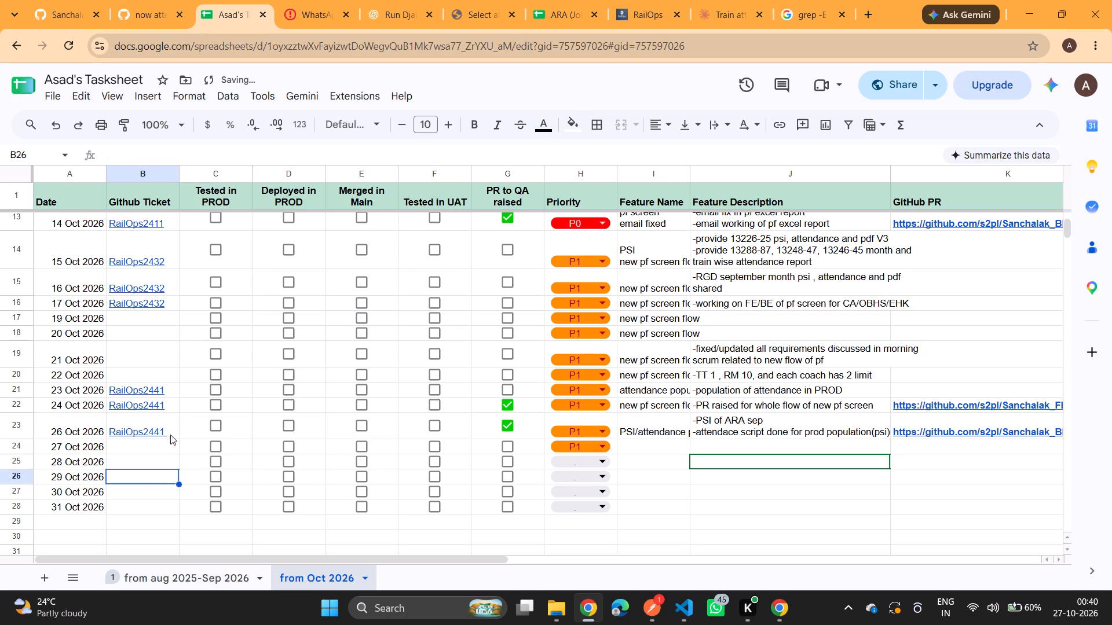
Add a second line "Railops2296" to the 26 Oct 2026 row's Github Ticket cell.
double_click(173, 421)
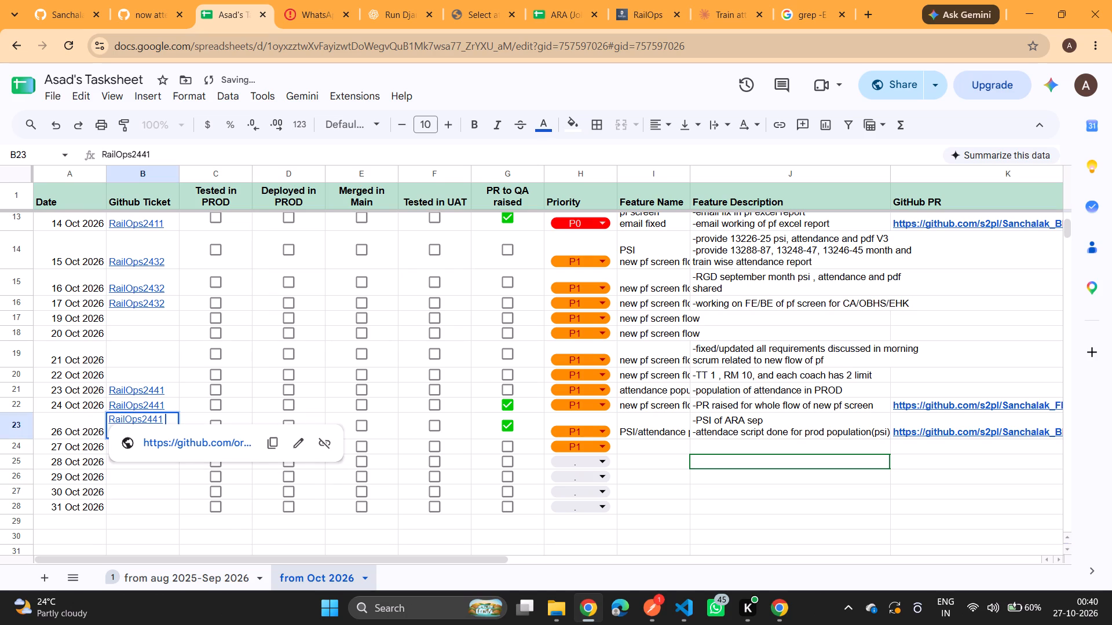
key("ctrl+Return")
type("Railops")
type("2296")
left_click(172, 465)
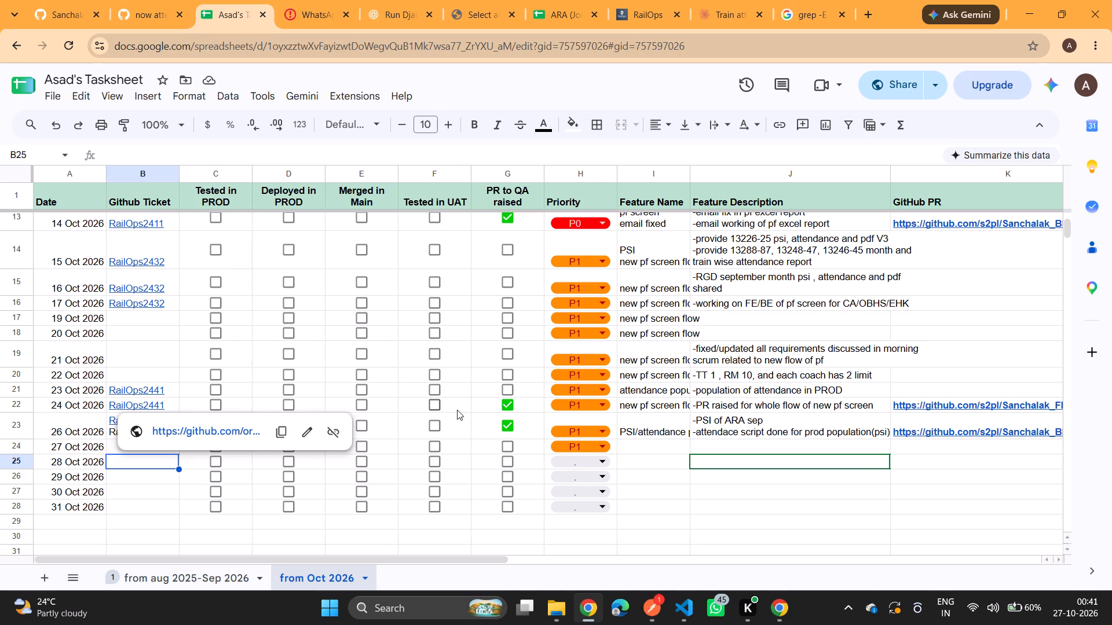
Add a second line "-PNR bug checked(original source was down)" to the 24 Oct 2026 row's Feature Description.
double_click(833, 405)
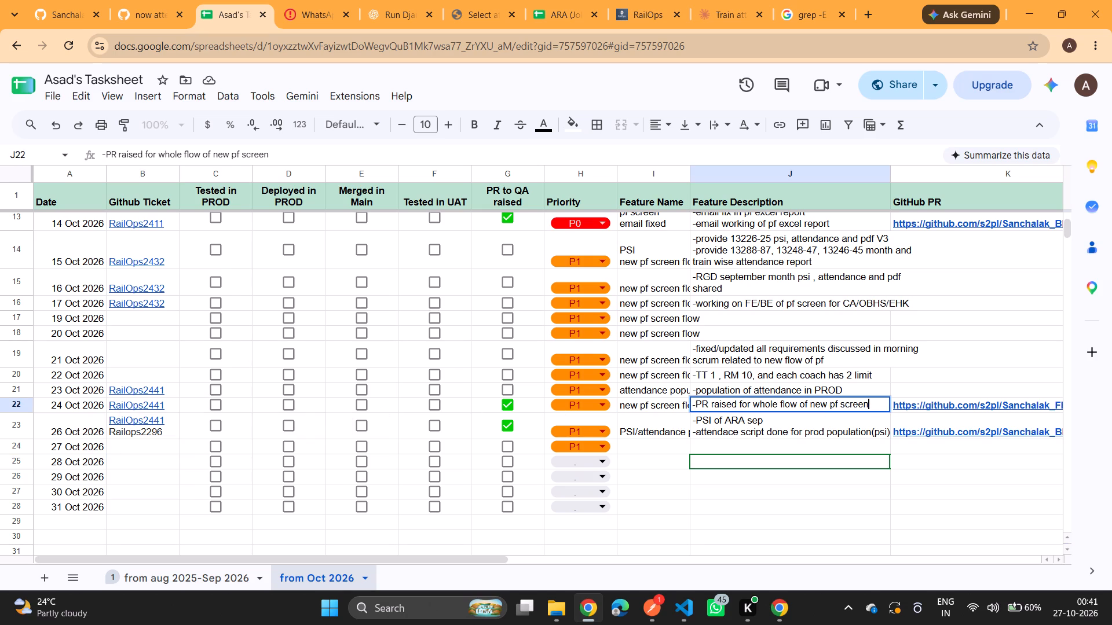
key("ctrl+Return")
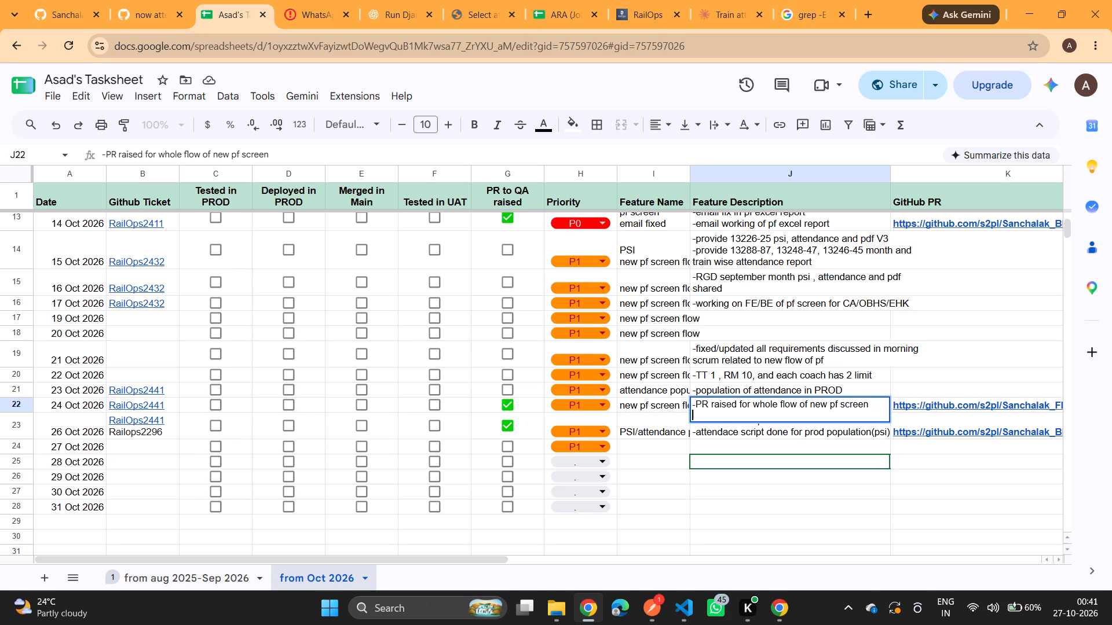
key("minus")
type("PNR")
key("space")
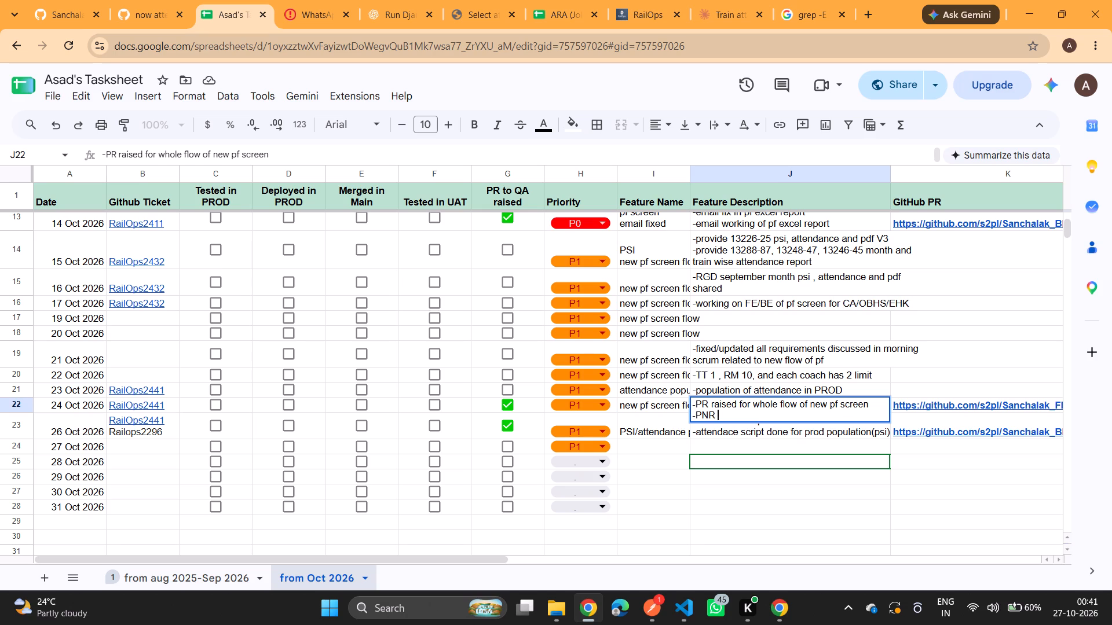
type("big")
key("BackSpace")
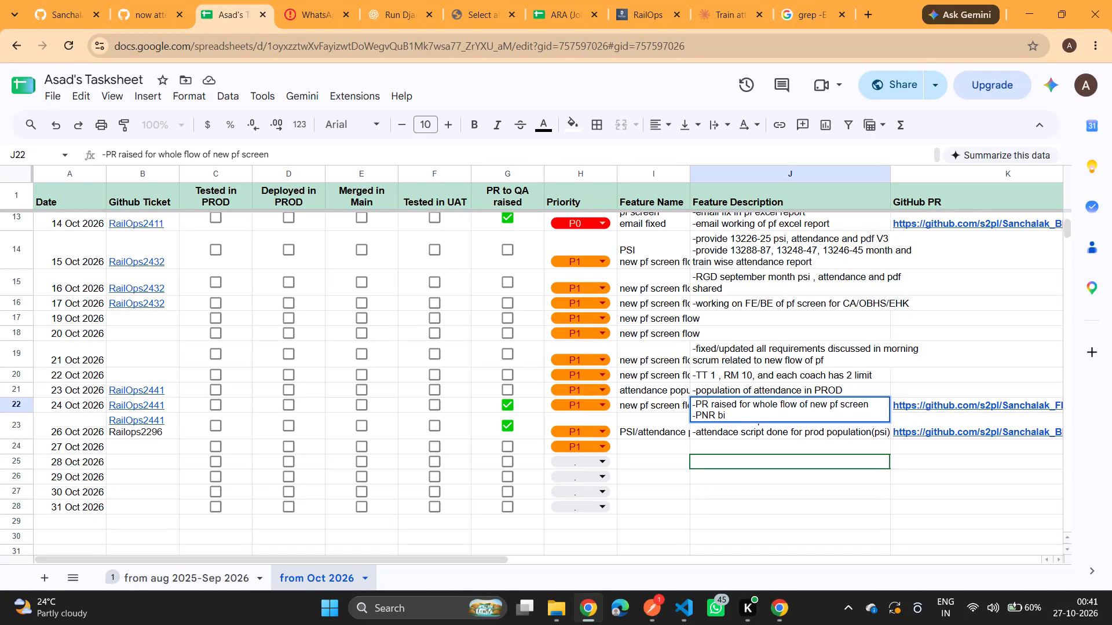
key("BackSpace")
type("ug checked")
key("shift+parenleft")
type("original")
key("space")
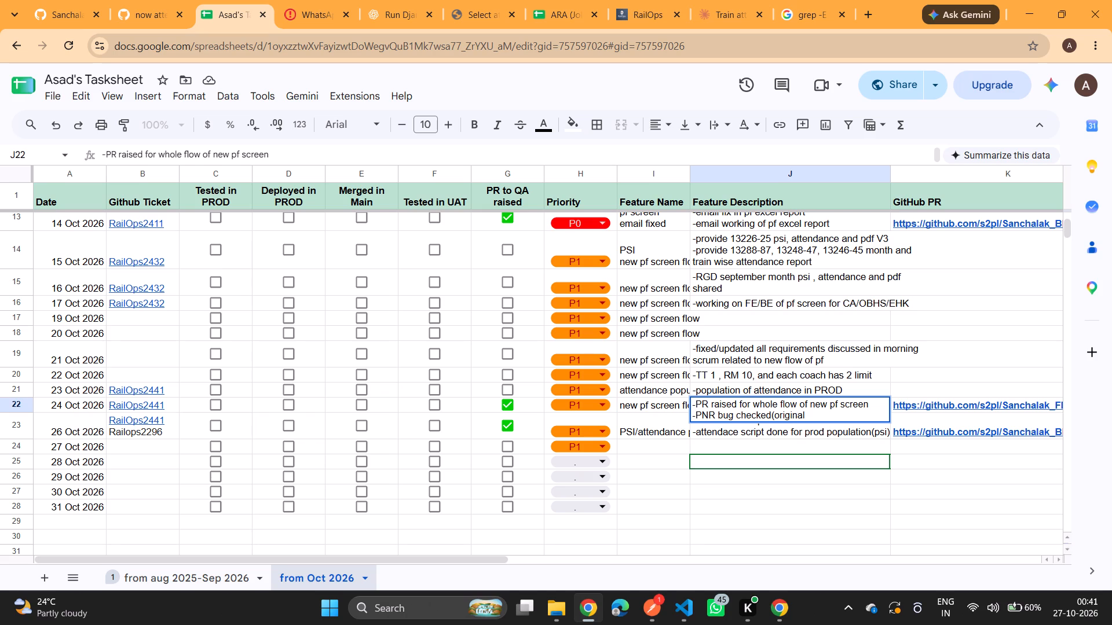
type("source was down)")
left_click(864, 498)
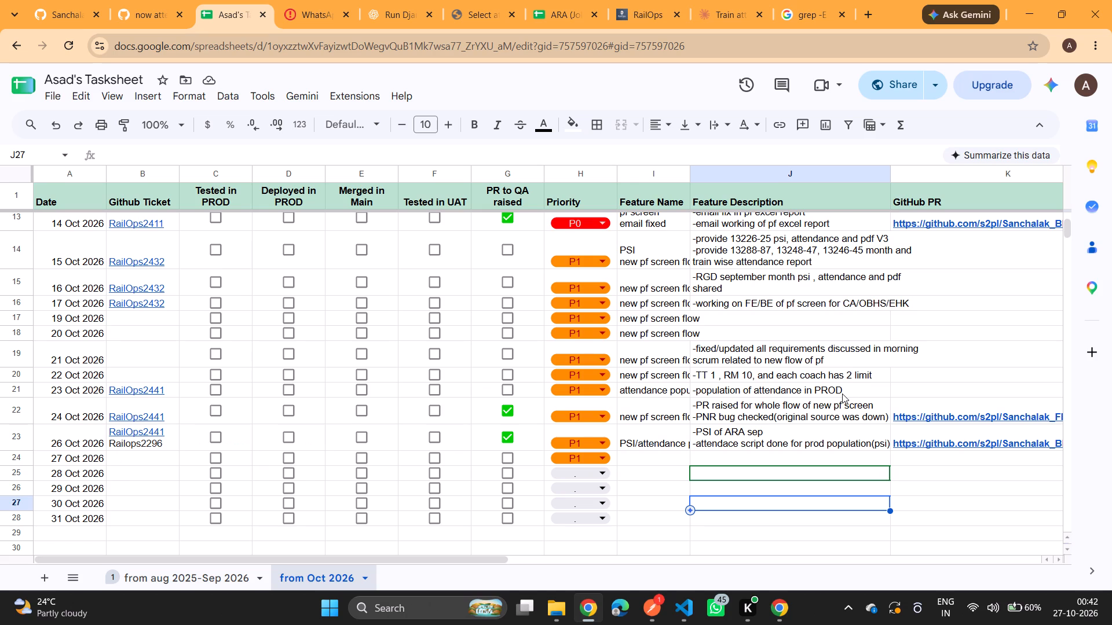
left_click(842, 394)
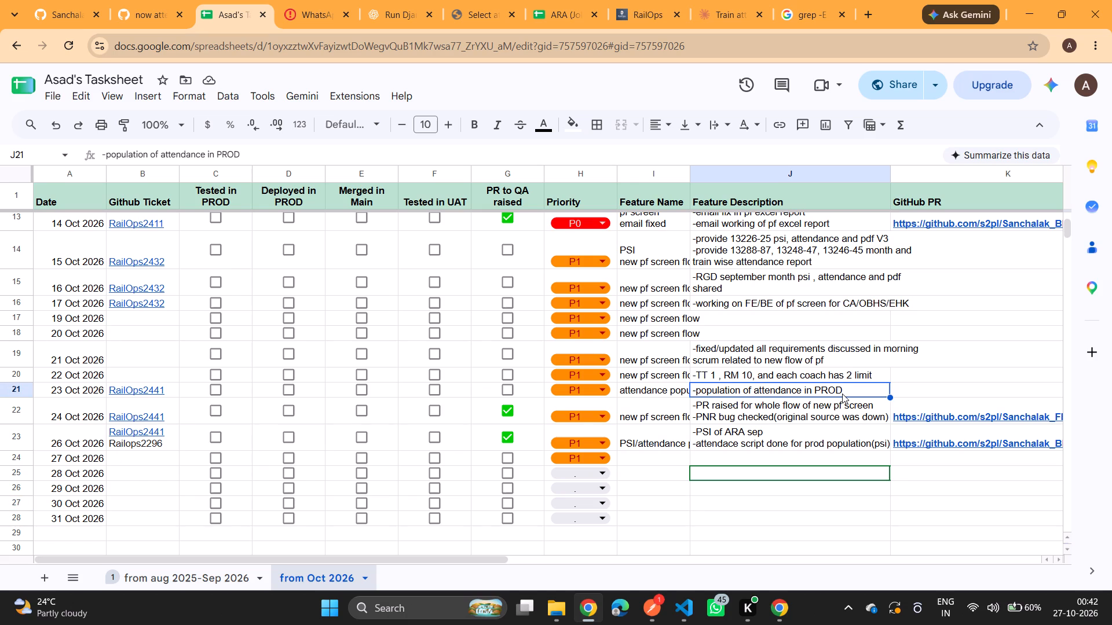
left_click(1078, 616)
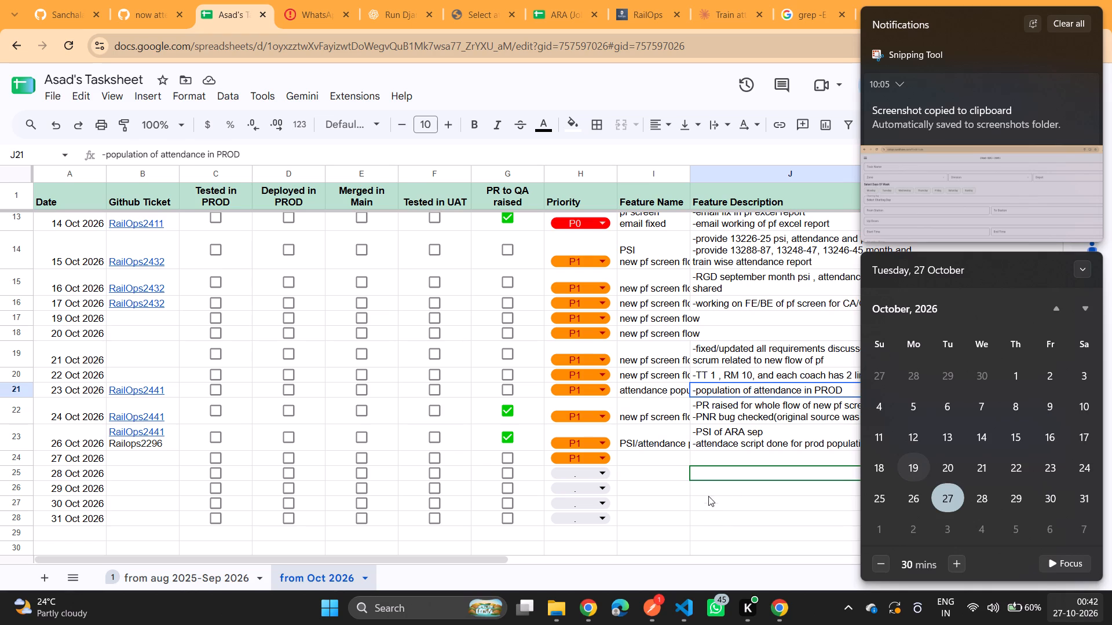
Enter "-KT of passenger chart give to UDAY" as the Feature Description of the 20 Oct 2026 row.
left_click(744, 332)
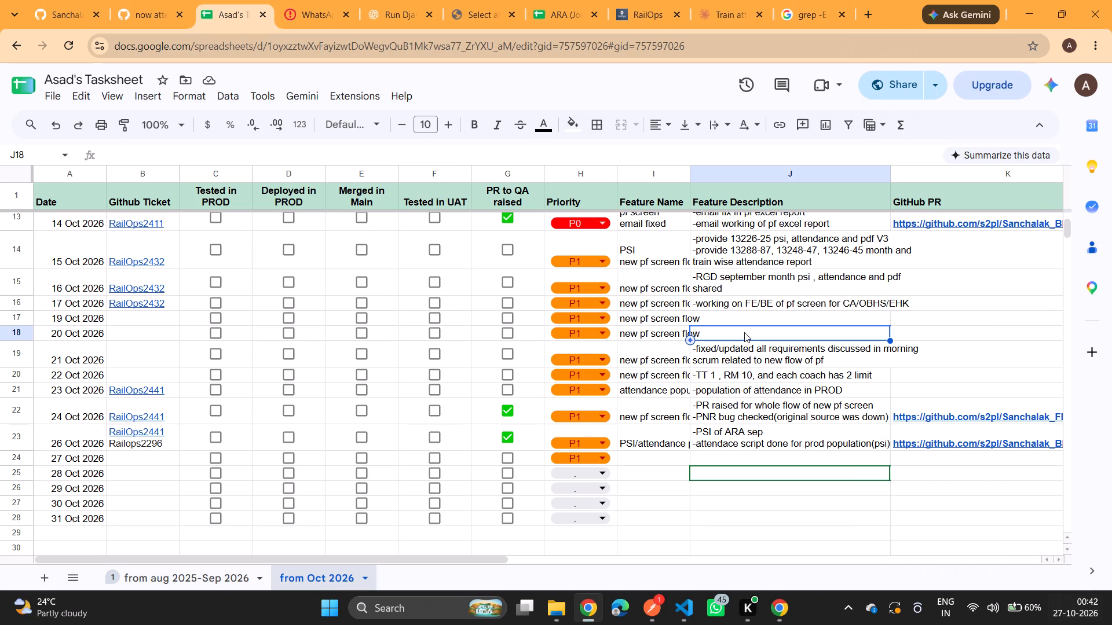
double_click(744, 332)
key("minus")
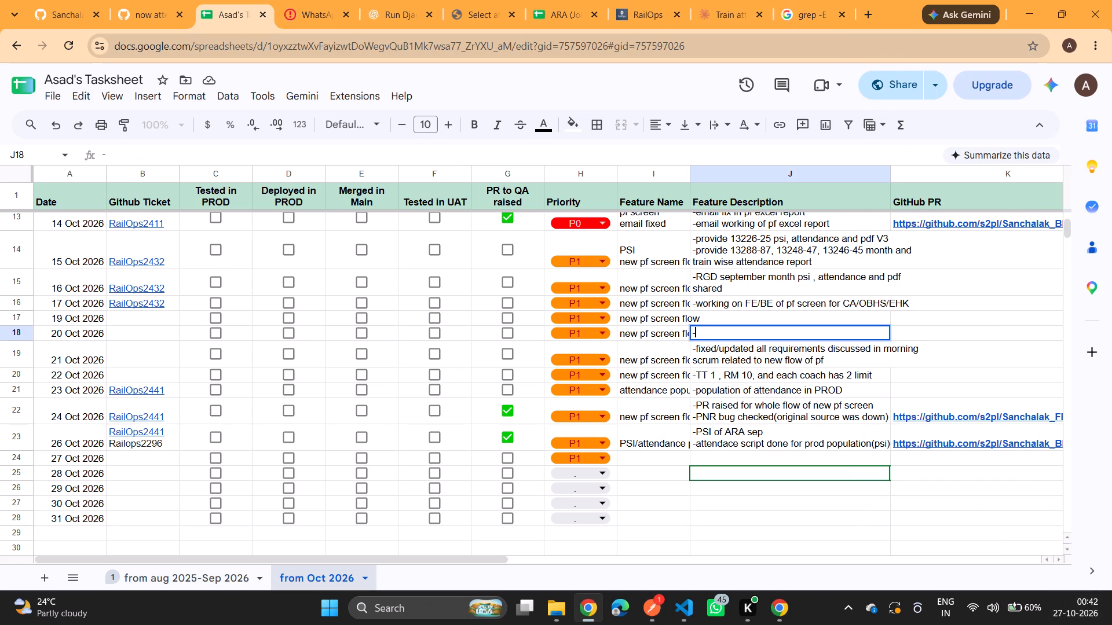
type("KT")
key("space")
type("of passenger chart giv e")
key("BackSpace")
key("BackSpace")
type("e to")
key("space")
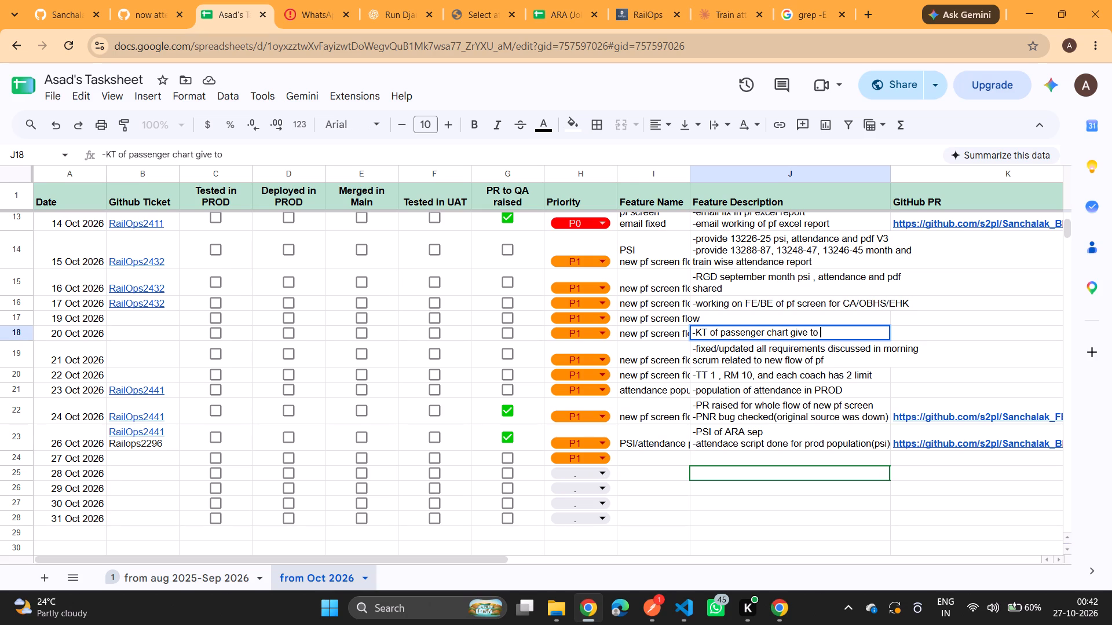
type("UDAY")
Add a second line "continue working on new pf flow" to the 20 Oct 2026 row's Feature Description.
key("ctrl+Return")
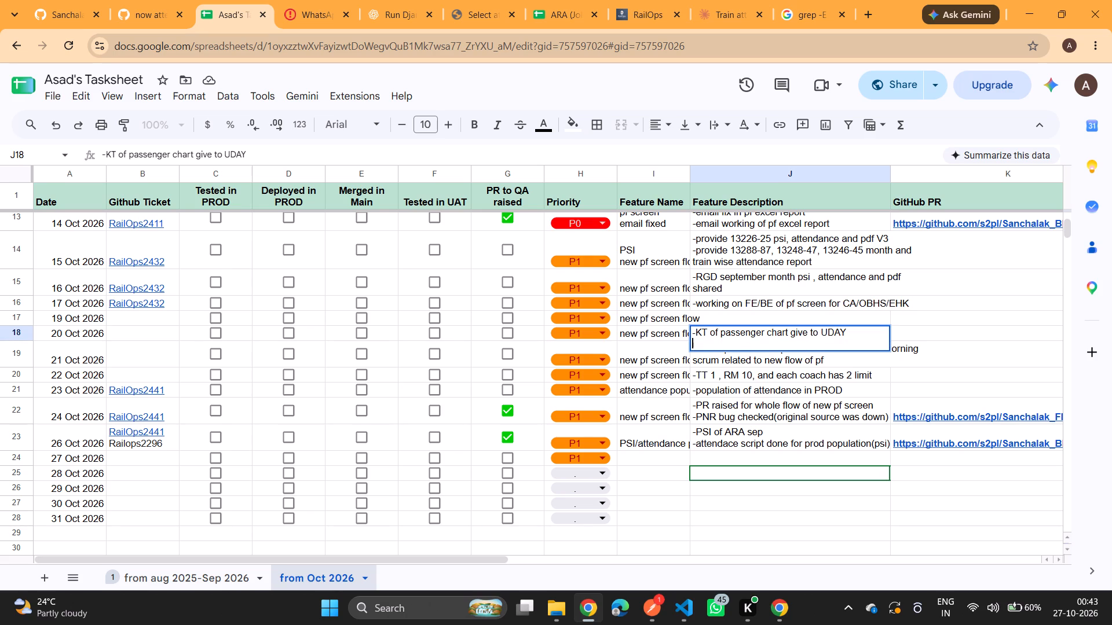
type("continue working on")
key("space")
type("new")
key("space")
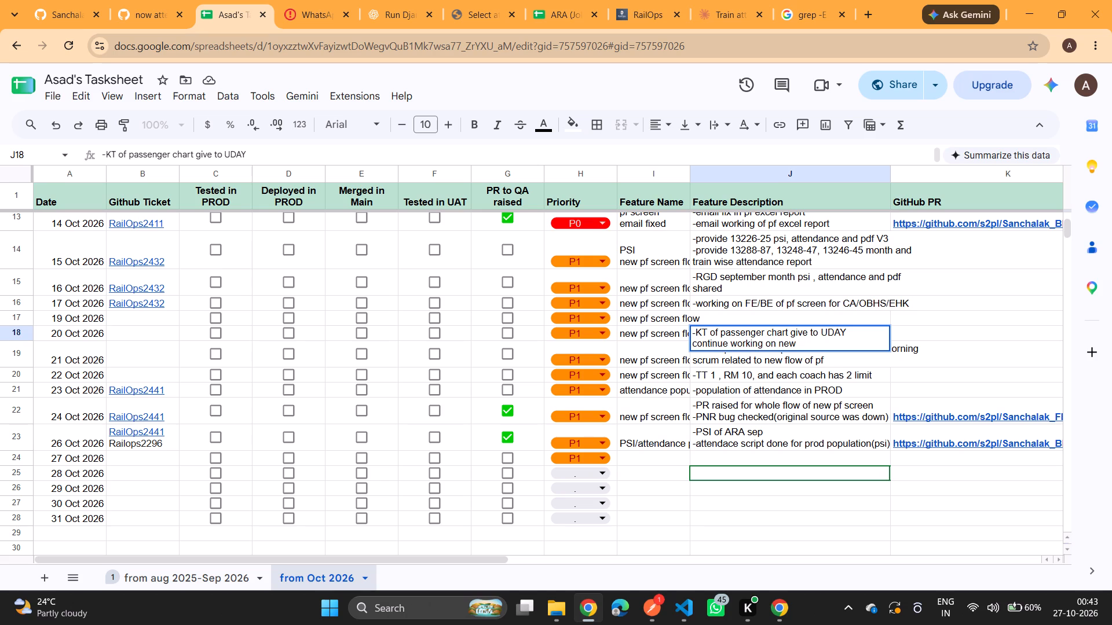
key("o")
key("BackSpace")
type("pf flow")
left_click(749, 308)
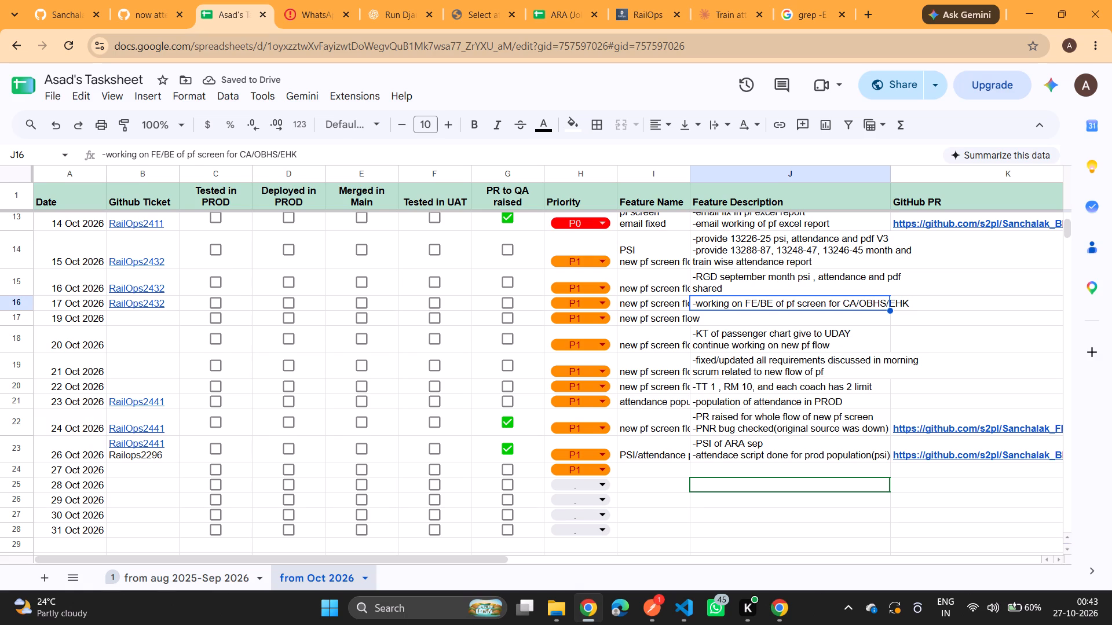
Enter "_BE is mostly stable all restriction should be" with a second line "on FE side" as the 19 Oct 2026 row's Feature Description.
left_click(762, 319)
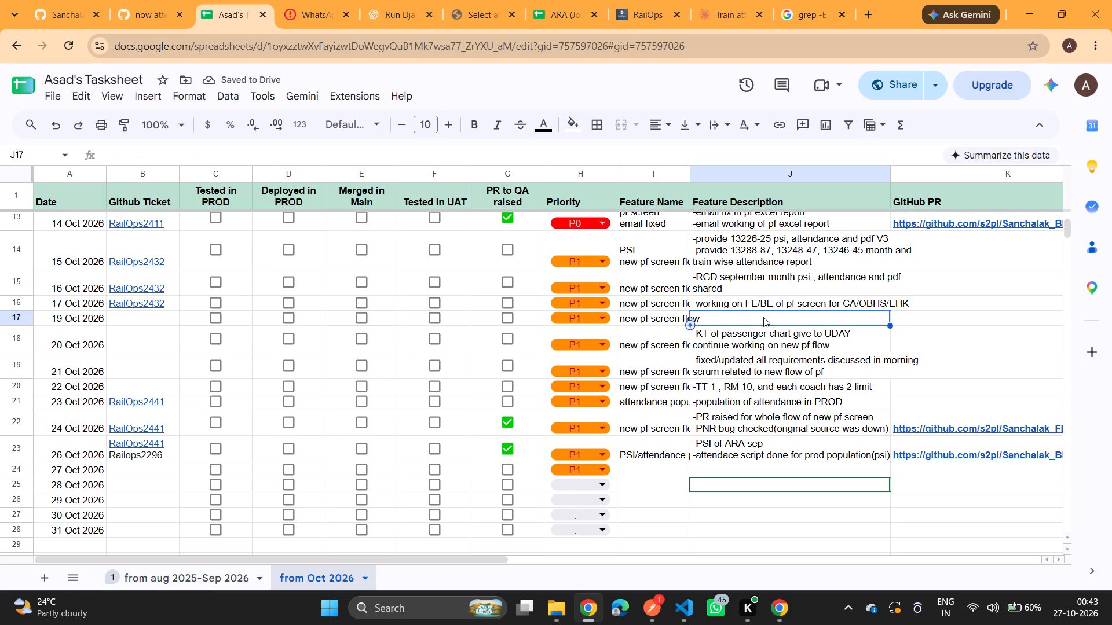
double_click(763, 317)
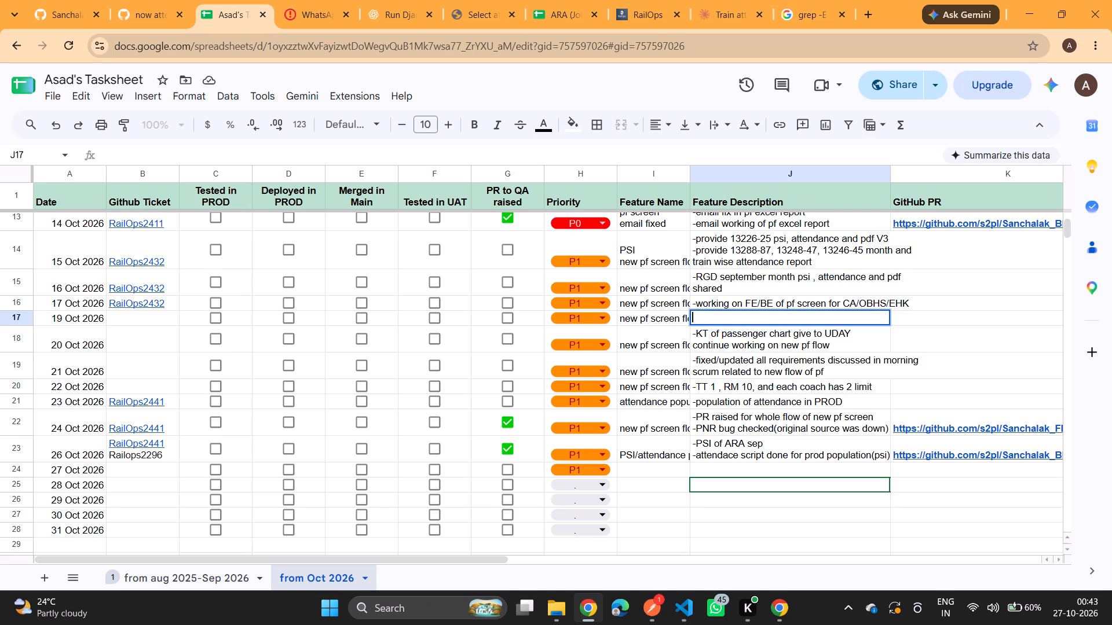
type("_BE is mostly stable")
key("space")
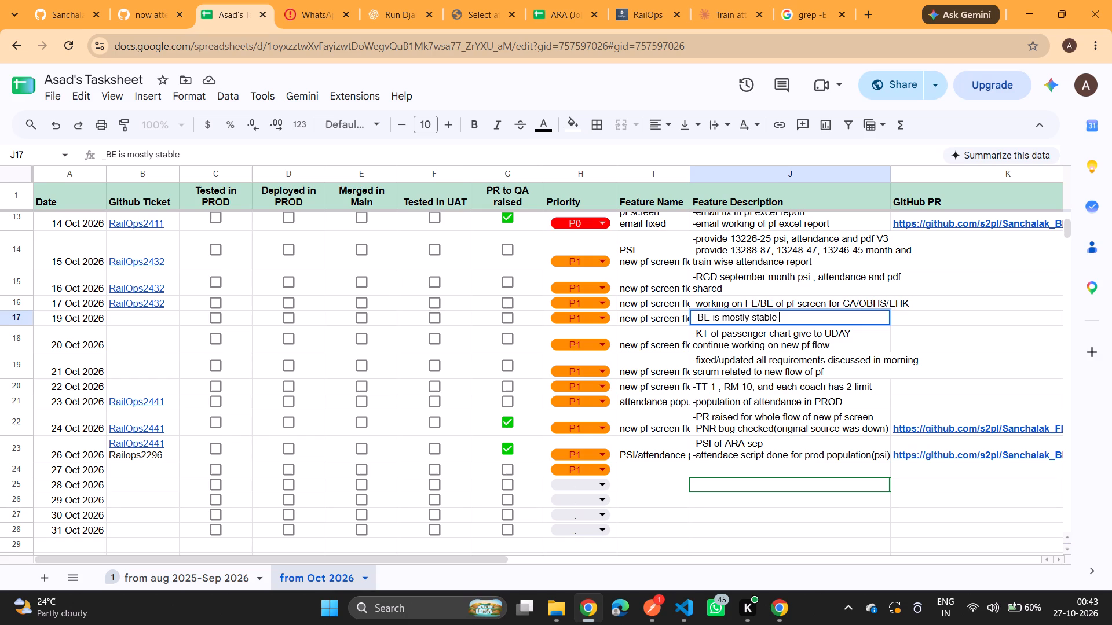
type("all")
key("space")
type("restriction")
key("space")
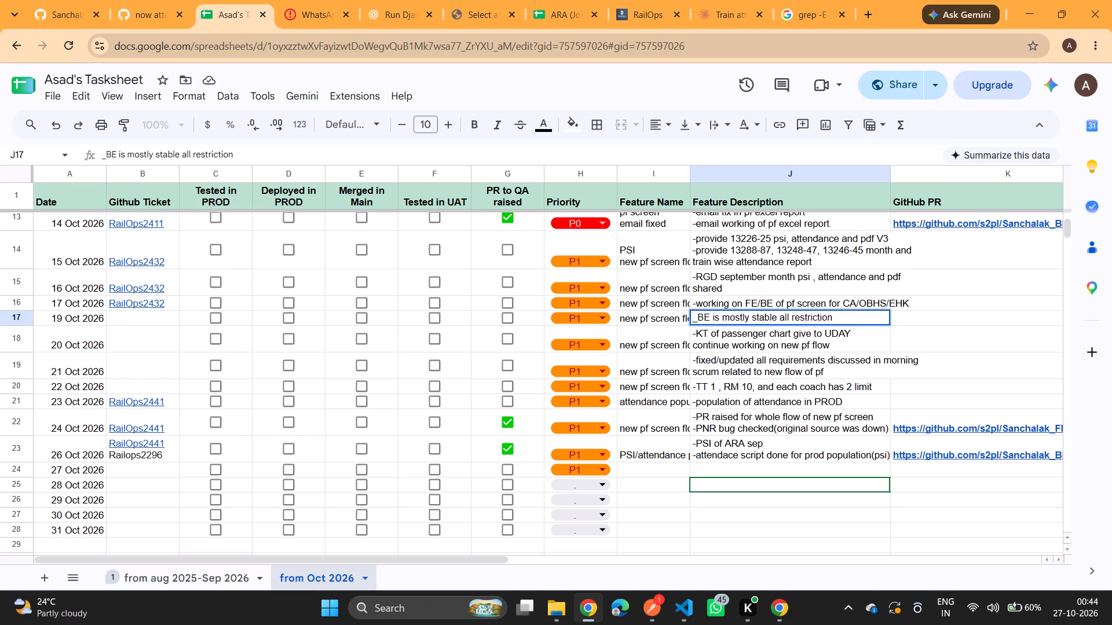
type("should be")
key("space")
key("ctrl+Return")
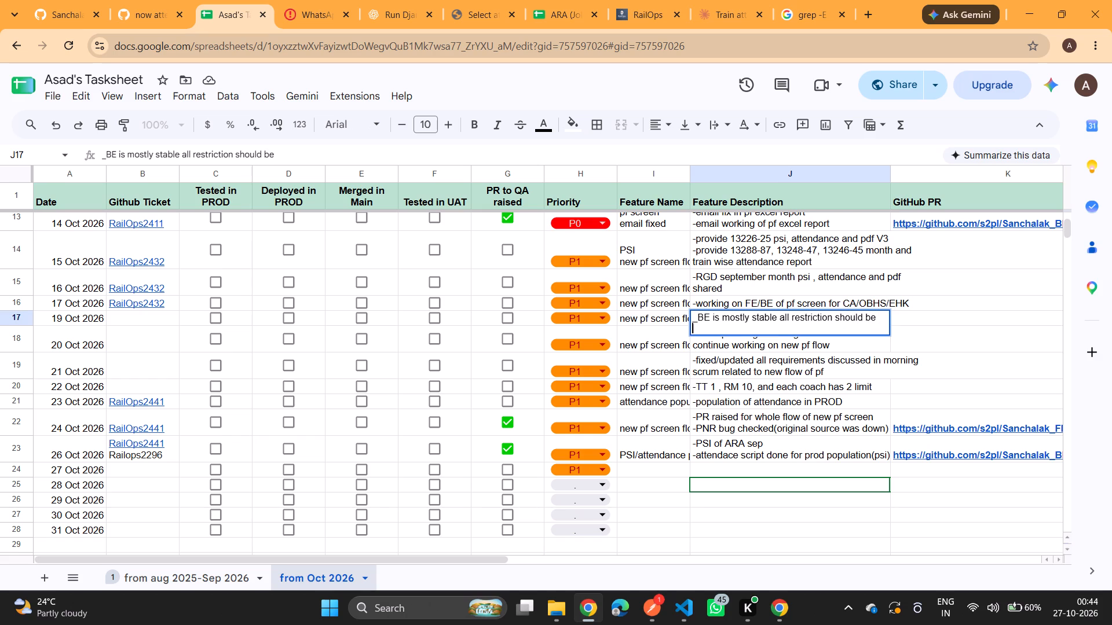
type("on FE sude")
key("BackSpace")
key("BackSpace")
key("BackSpace")
type("ide")
key("space")
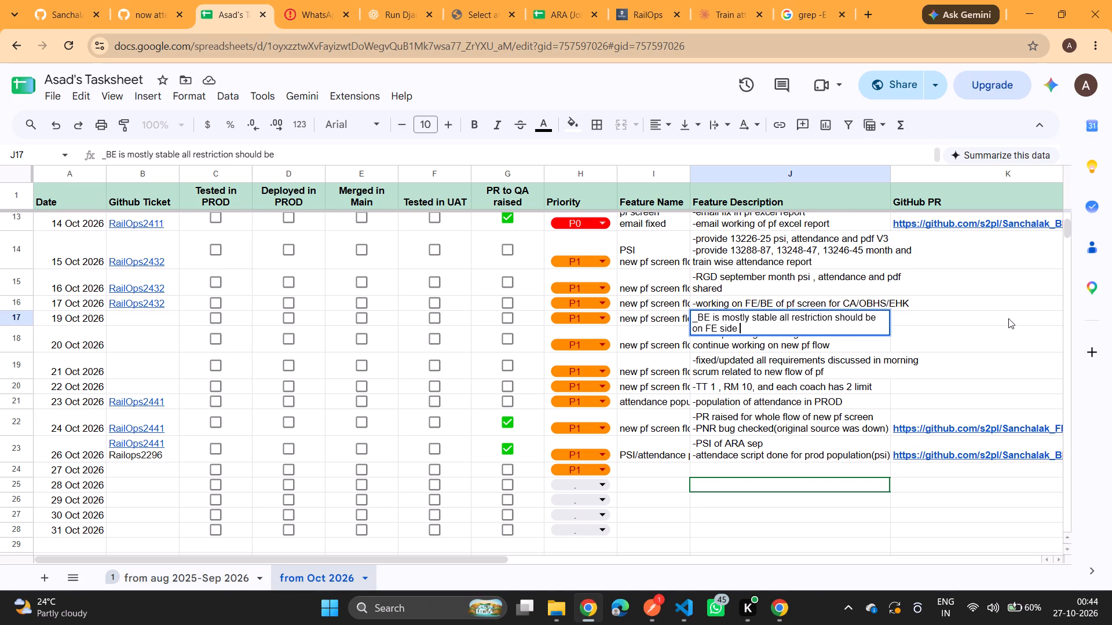
left_click(1009, 319)
Replace the leading underscore in the 19 Oct 2026 row's Feature Description with a hyphen.
double_click(702, 320)
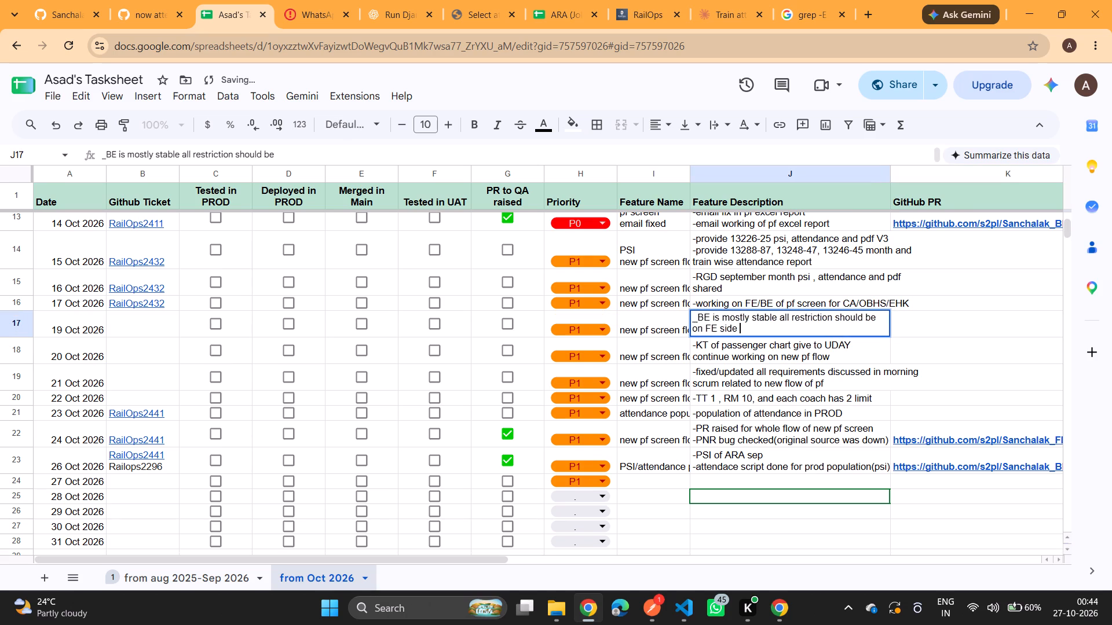
left_click(695, 318)
key("BackSpace")
key("minus")
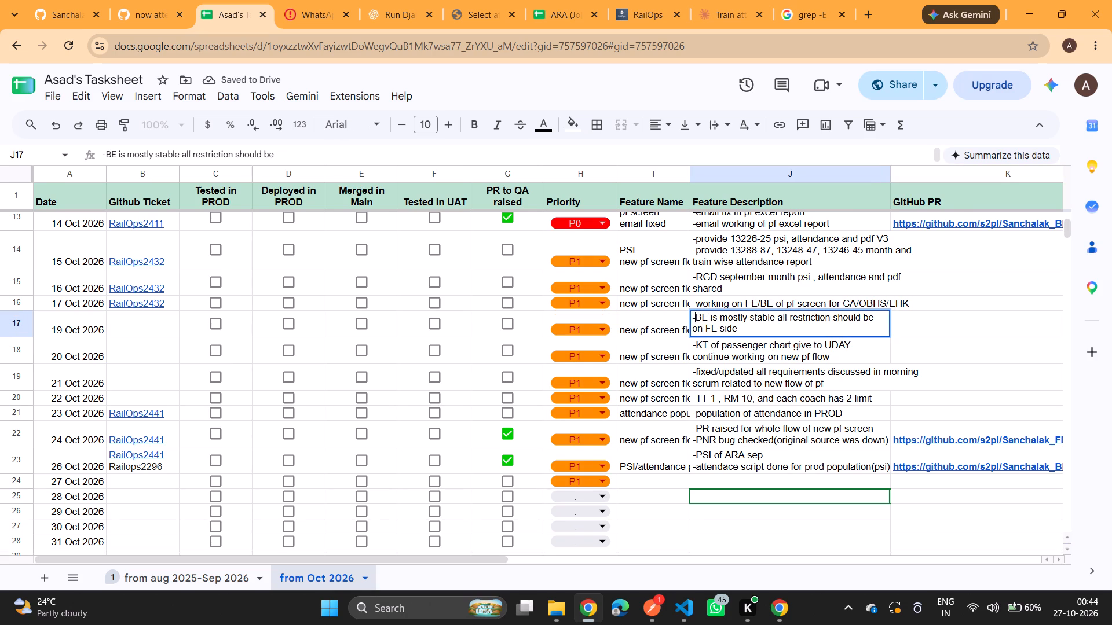
left_click(935, 306)
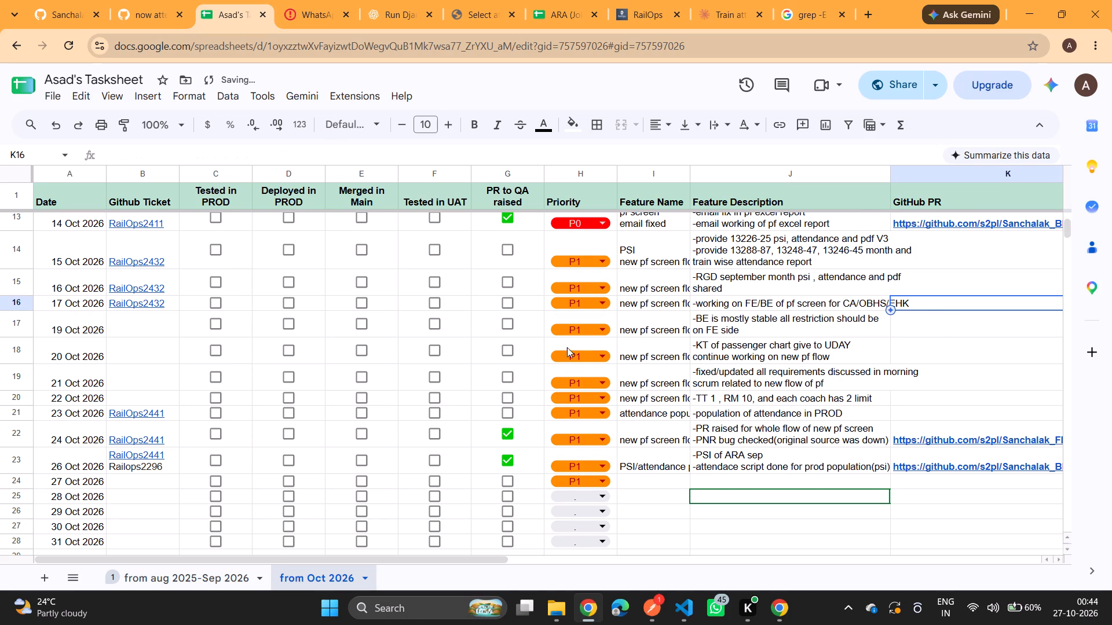
Insert a "RailOps2432" hyperlink in the 19 Oct 2026 row's Github Ticket cell, using the link copied from the 17 Oct row's ticket.
left_click(163, 328)
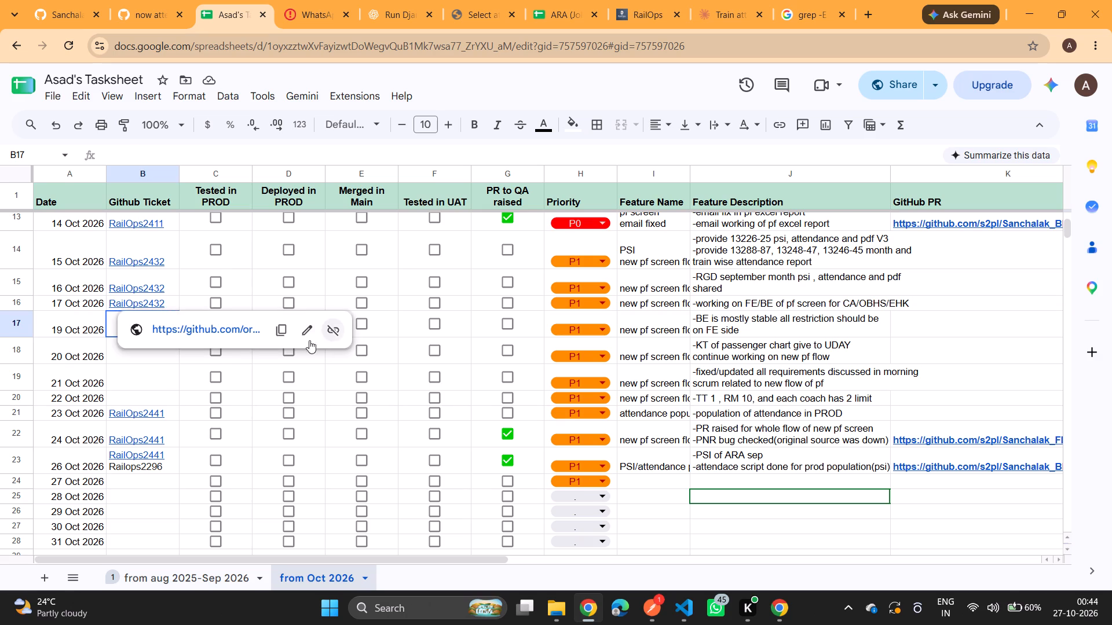
left_click(276, 333)
right_click(159, 327)
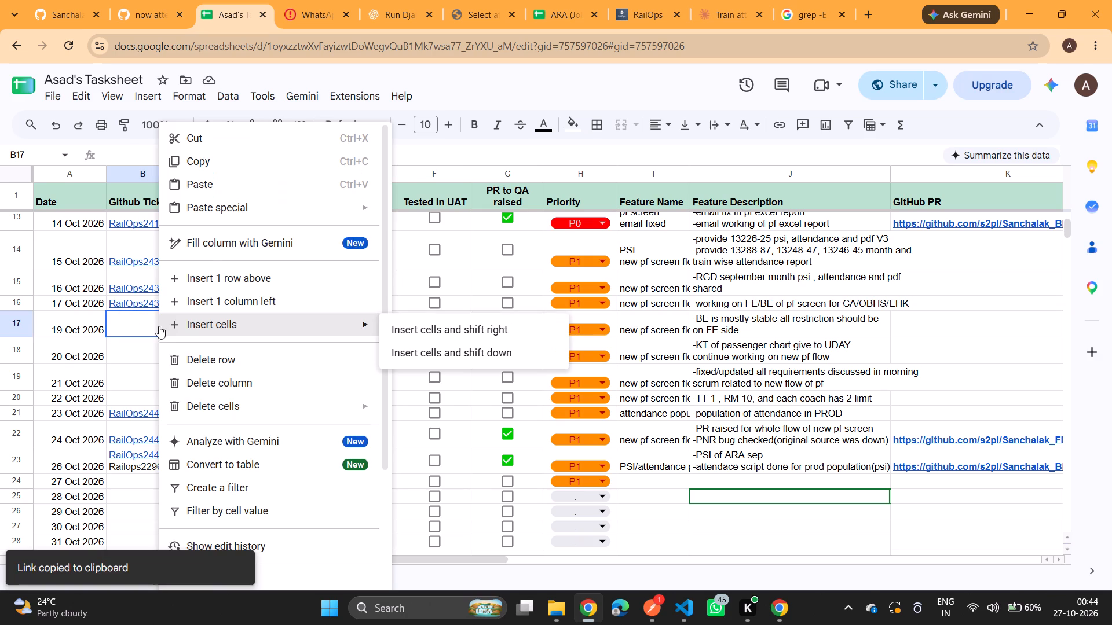
left_click(148, 324)
left_click(775, 127)
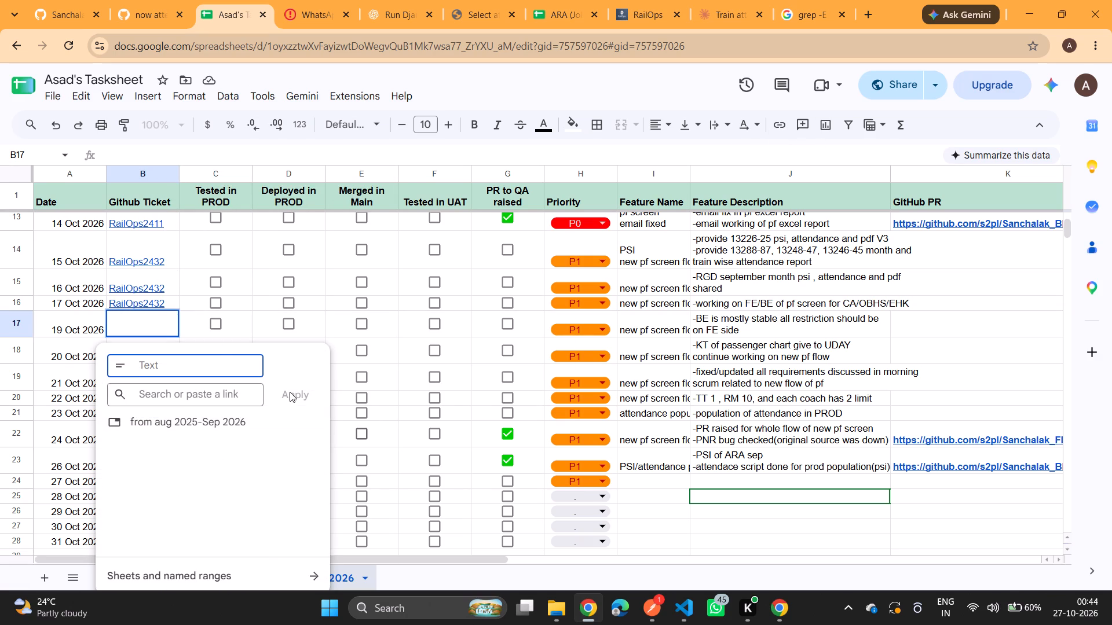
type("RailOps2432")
right_click(202, 395)
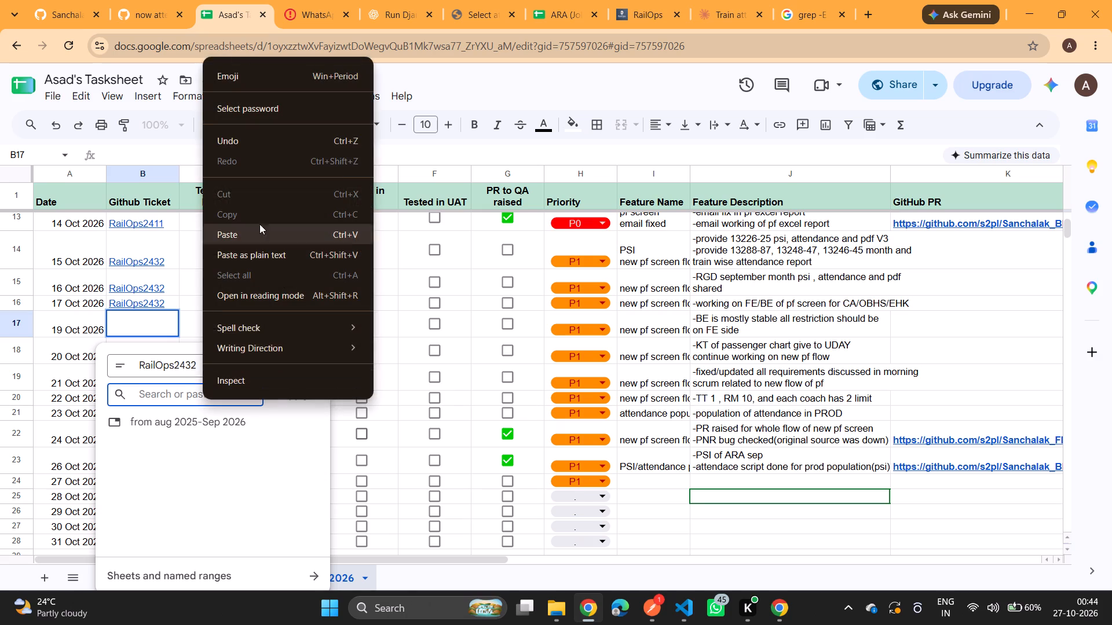
left_click(253, 233)
left_click(291, 392)
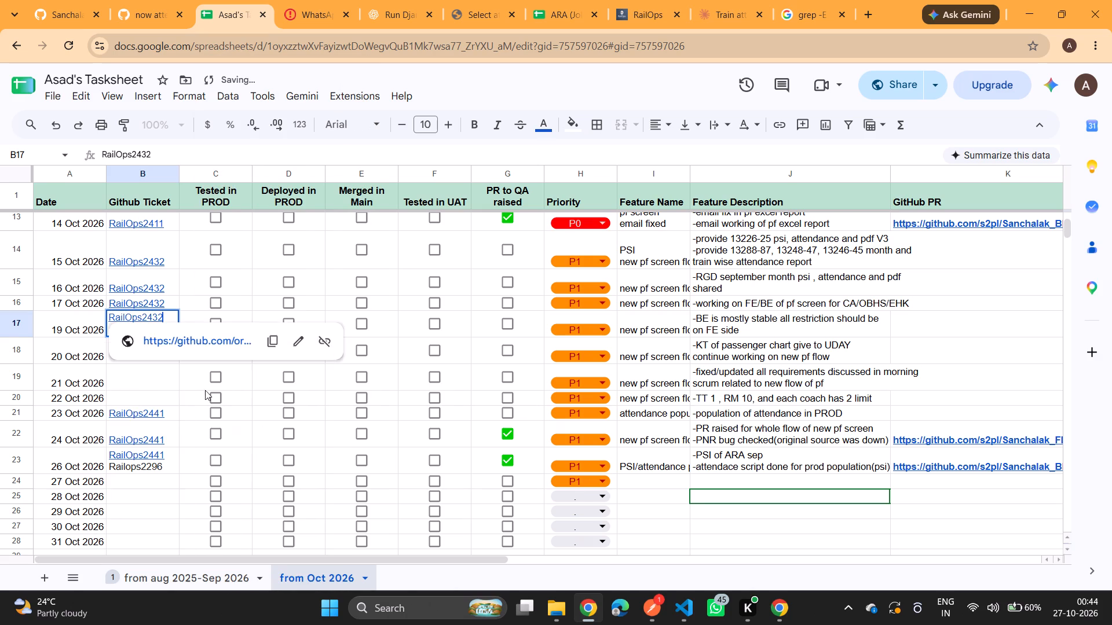
left_click(158, 373)
Examine the Github Ticket entries of the earlier October 2026 rows.
scroll(163, 400, "up", 1)
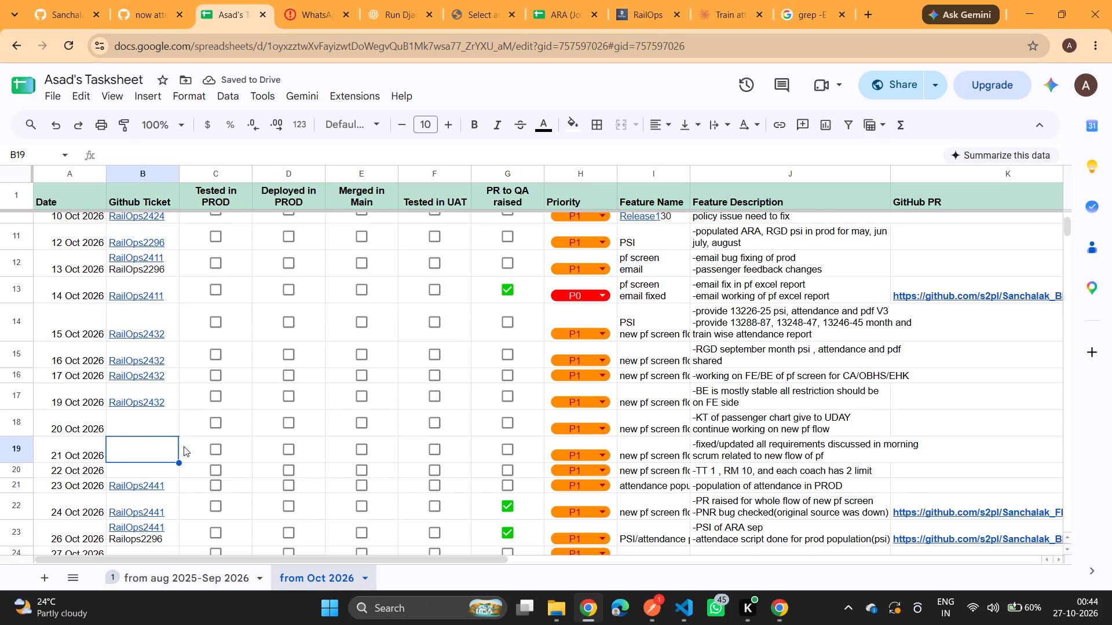
scroll(184, 446, "up", 1)
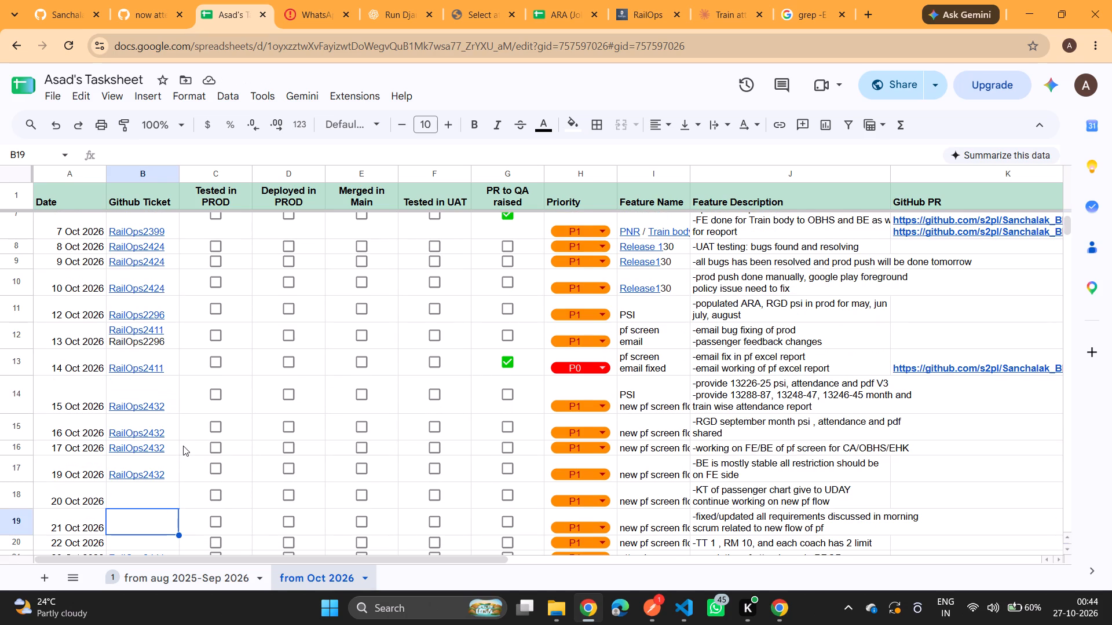
scroll(182, 446, "up", 2)
scroll(181, 445, "down", 1)
scroll(181, 445, "up", 3)
scroll(181, 444, "down", 1)
scroll(181, 444, "up", 1)
scroll(181, 444, "down", 1)
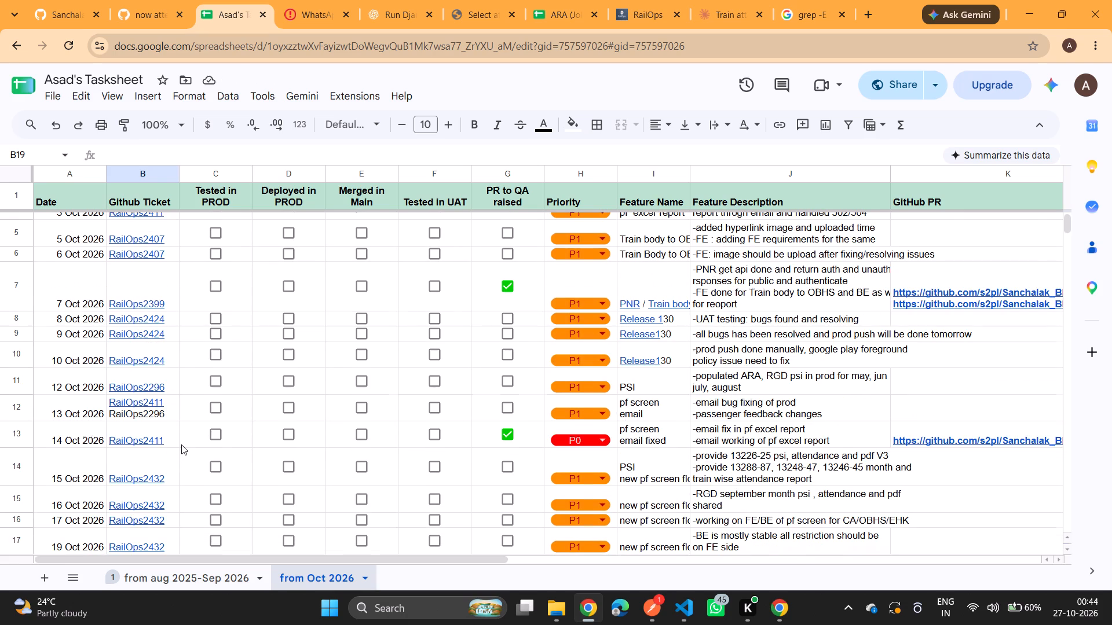
scroll(181, 444, "down", 1)
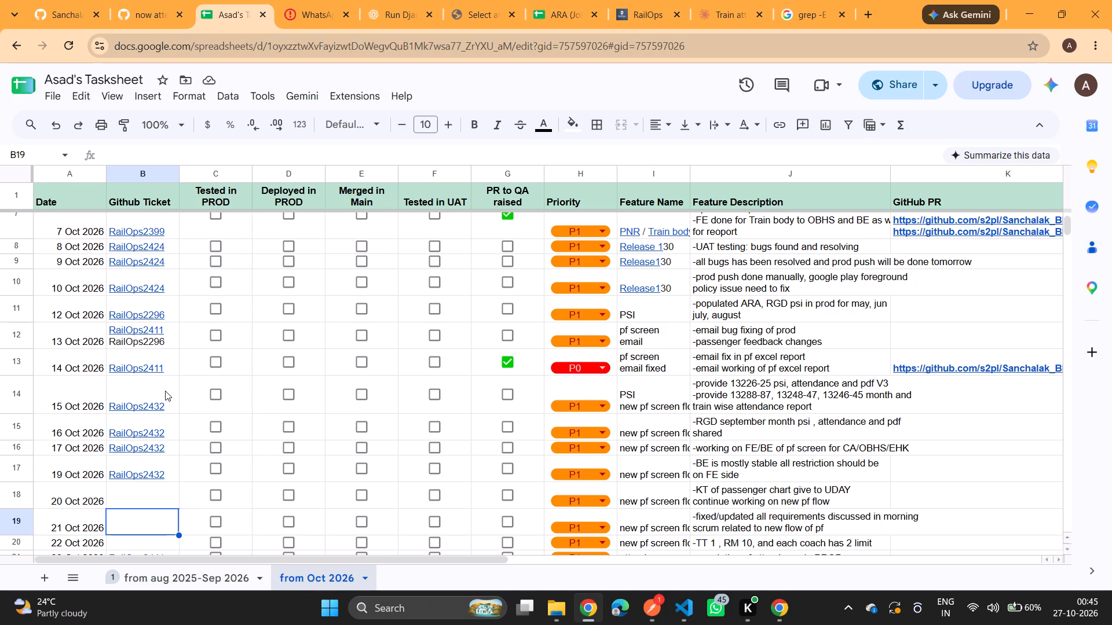
scroll(154, 378, "up", 1)
scroll(144, 379, "down", 2)
Insert a "RailOps2432" hyperlink in the 20 Oct 2026 row's Github Ticket cell, using the same copied ticket link.
left_click(153, 418)
double_click(148, 429)
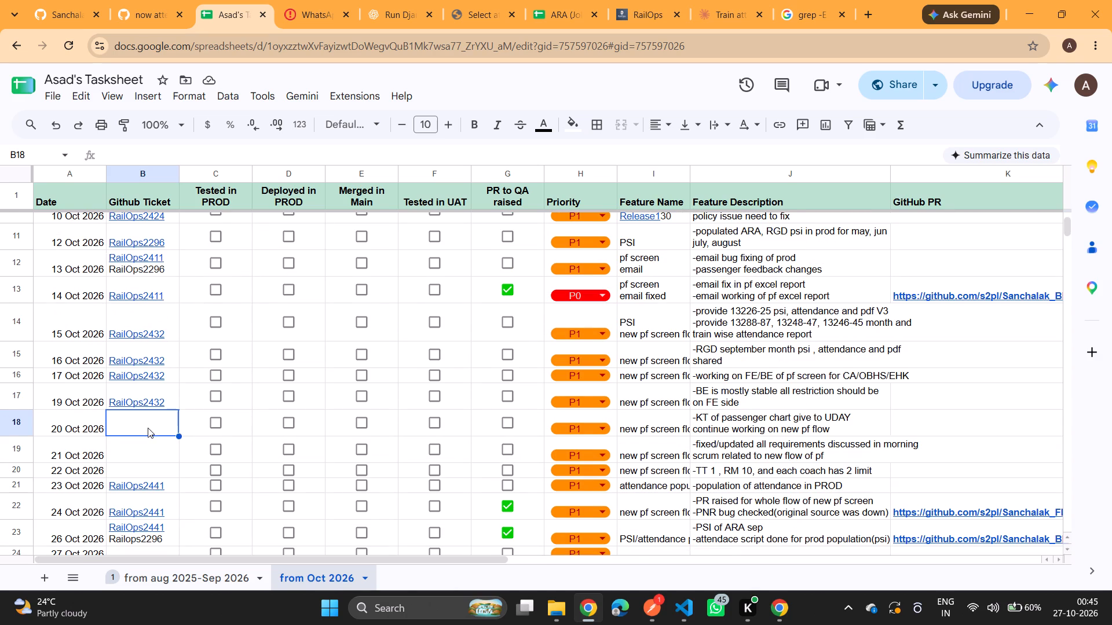
left_click(782, 133)
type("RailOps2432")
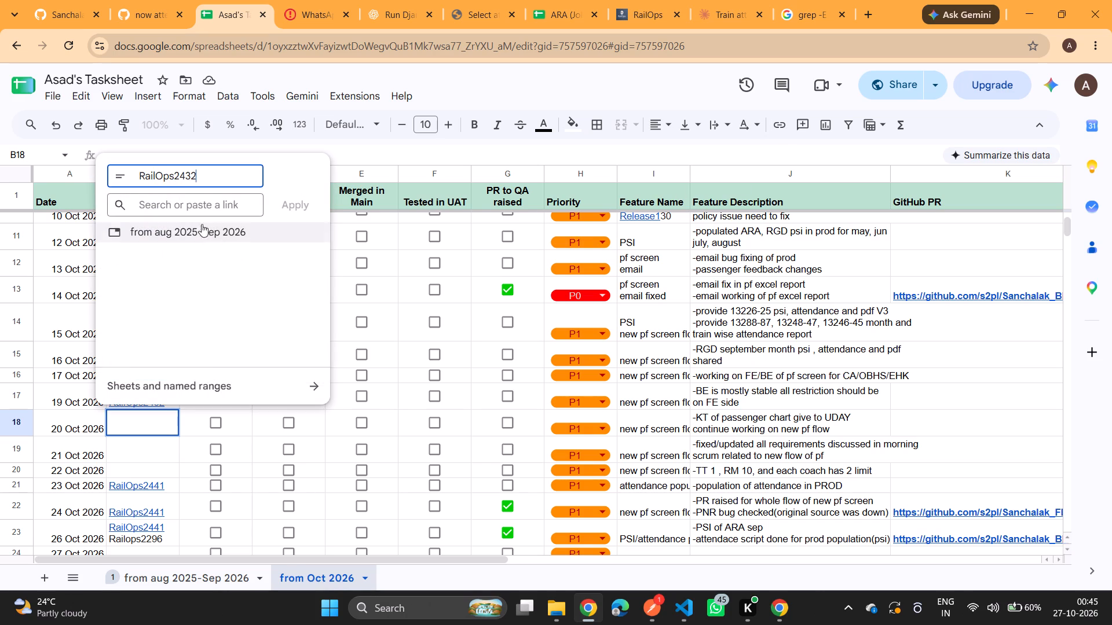
right_click(198, 204)
left_click(226, 375)
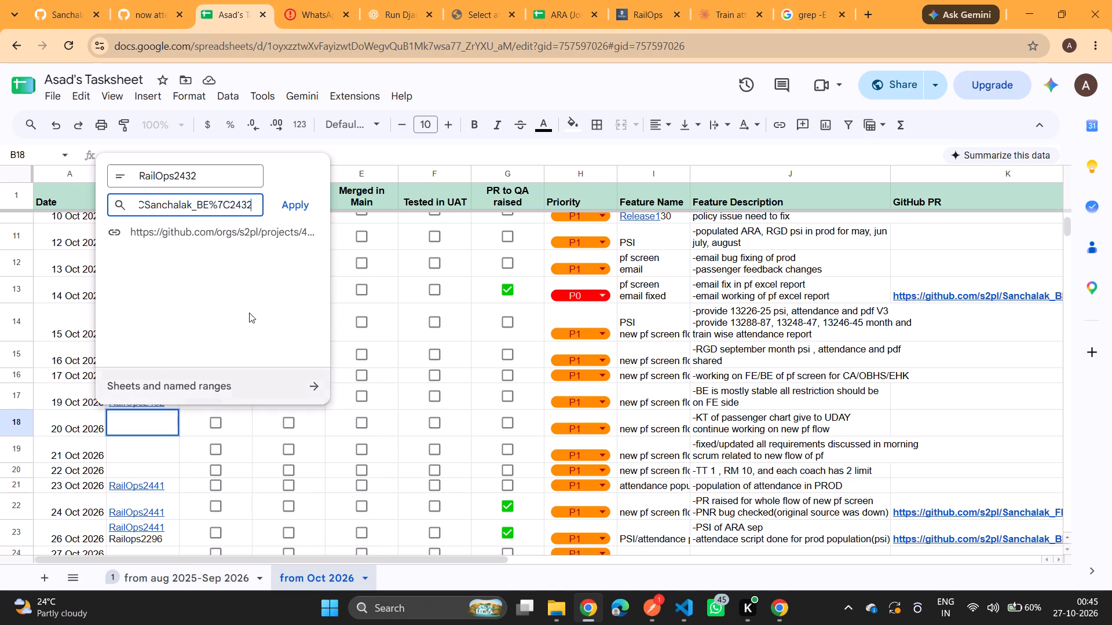
left_click(305, 201)
left_click(169, 393)
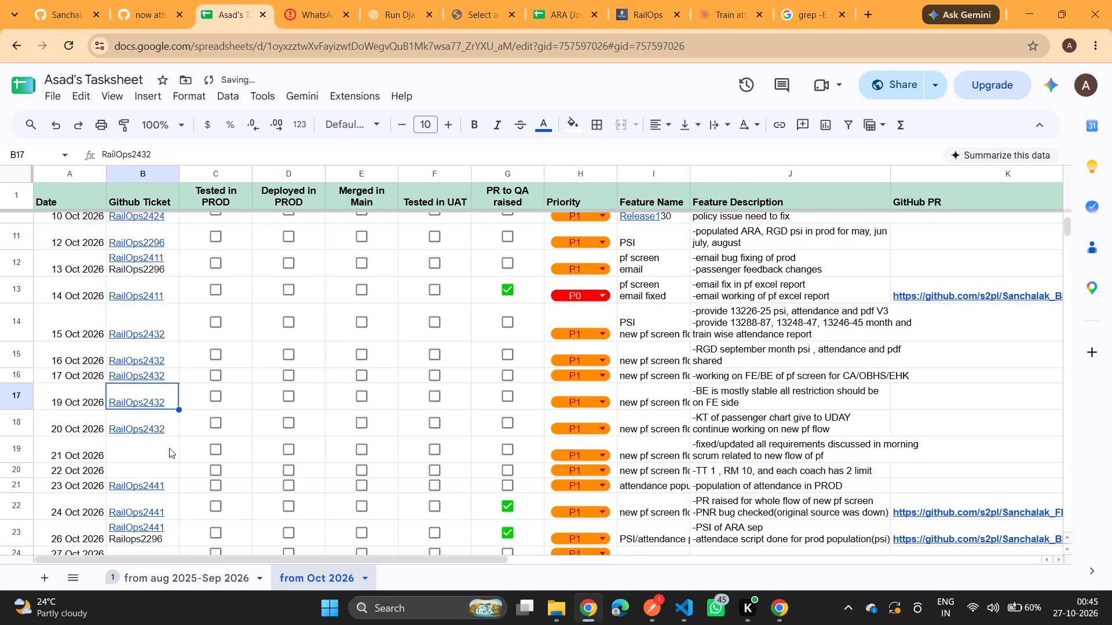
Insert a "RailOps2432" hyperlink in the 21 Oct 2026 row's Github Ticket cell, using the same copied ticket link.
double_click(159, 450)
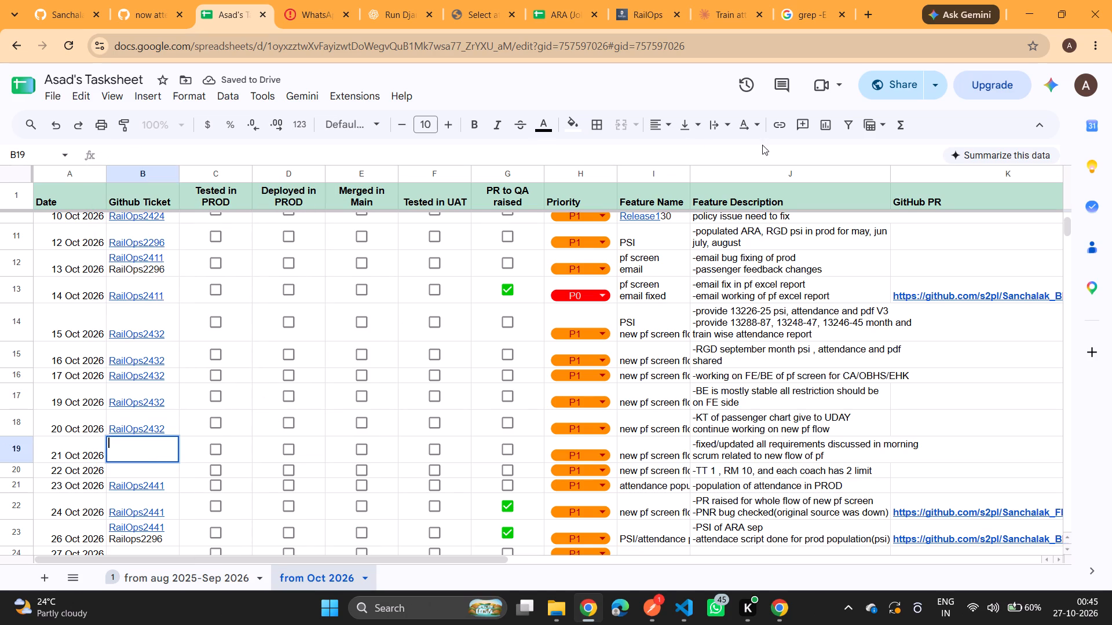
left_click(775, 130)
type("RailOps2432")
right_click(224, 232)
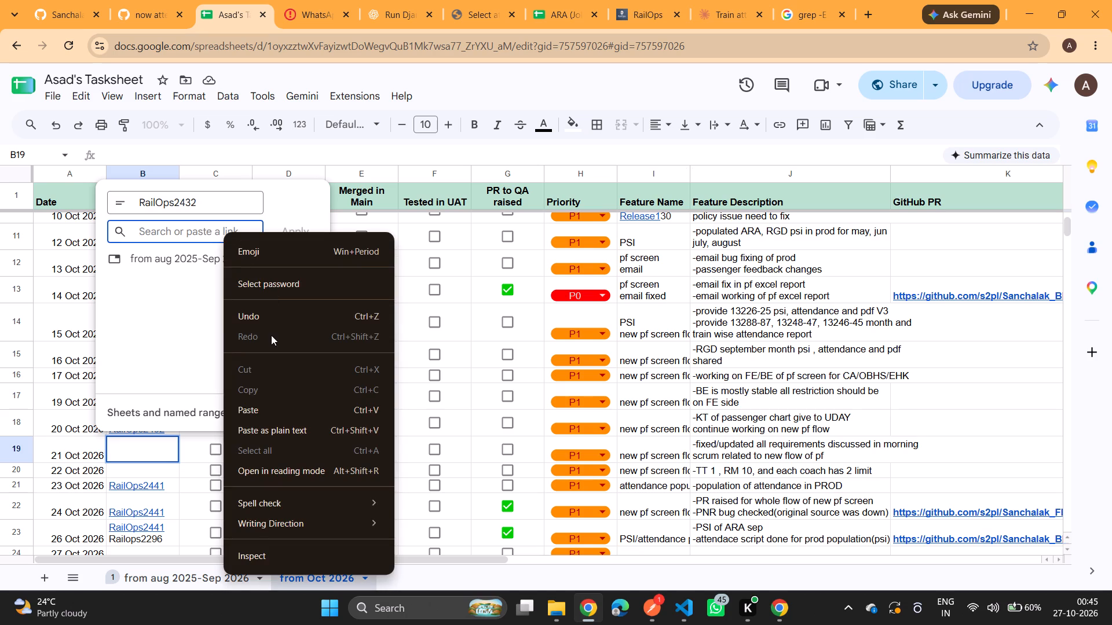
left_click(246, 414)
left_click(290, 220)
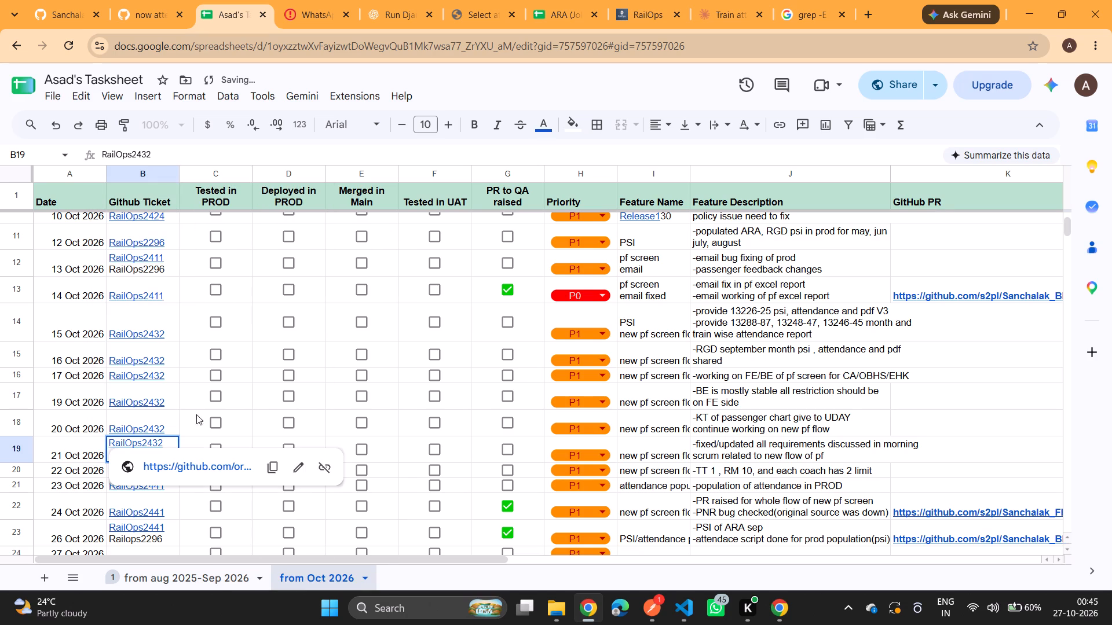
left_click(181, 411)
Insert a "RailOps2432" hyperlink in the 22 Oct 2026 row's Github Ticket cell, using the same copied ticket link.
double_click(166, 466)
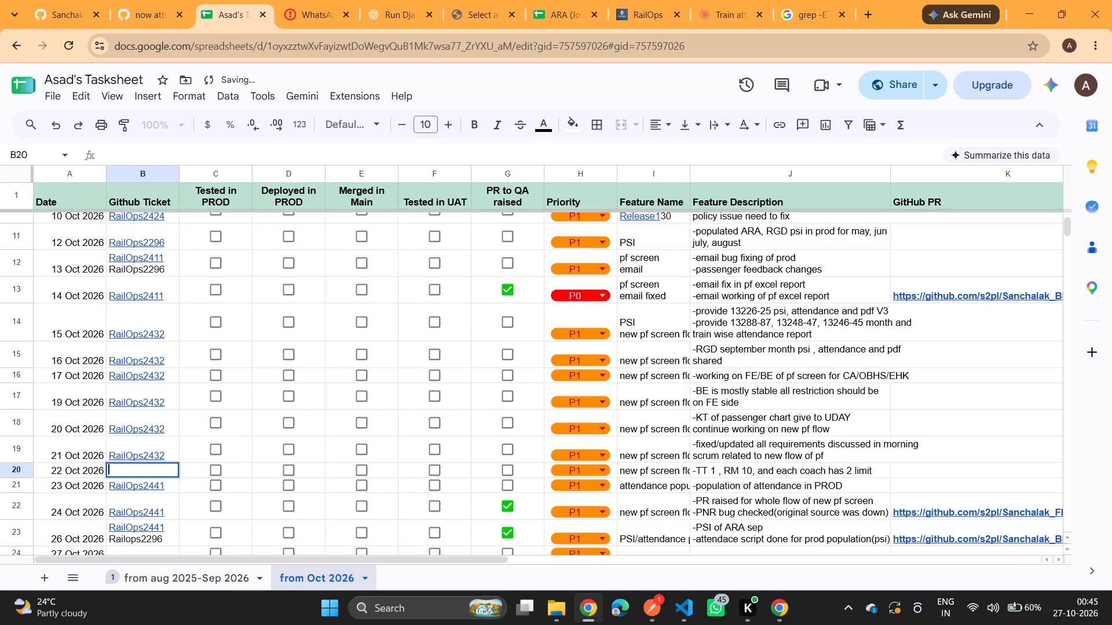
left_click(785, 128)
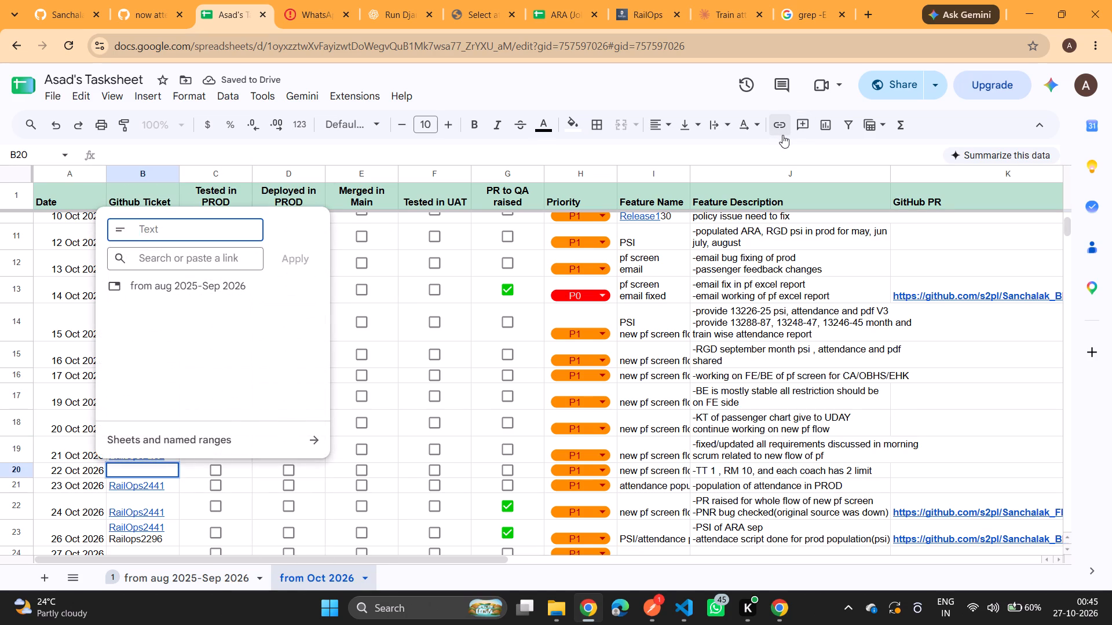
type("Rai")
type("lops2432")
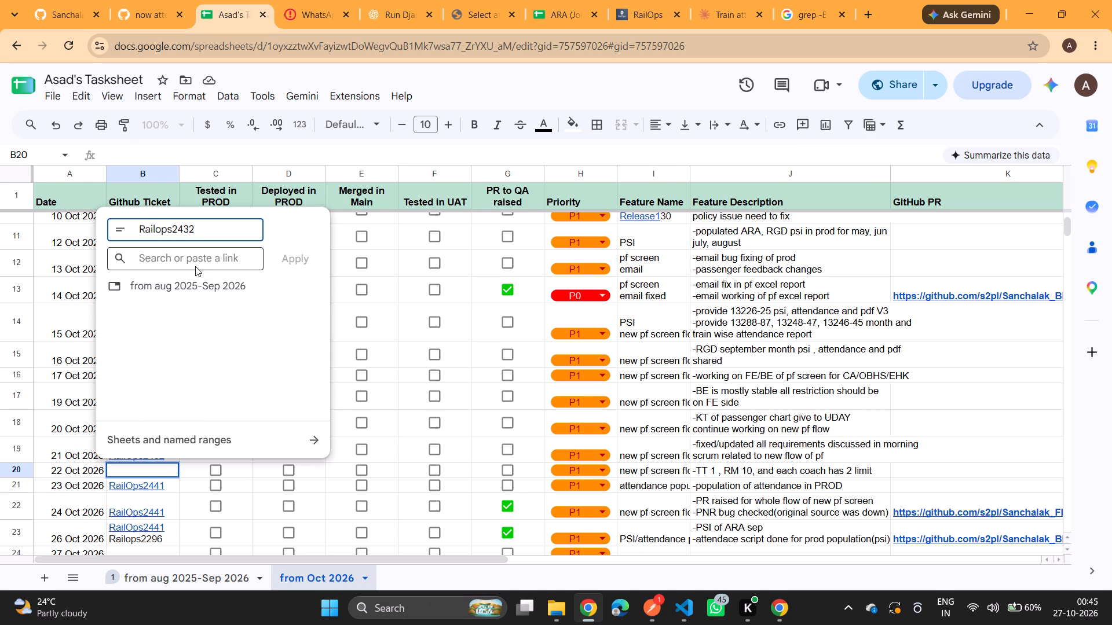
right_click(189, 261)
left_click(226, 435)
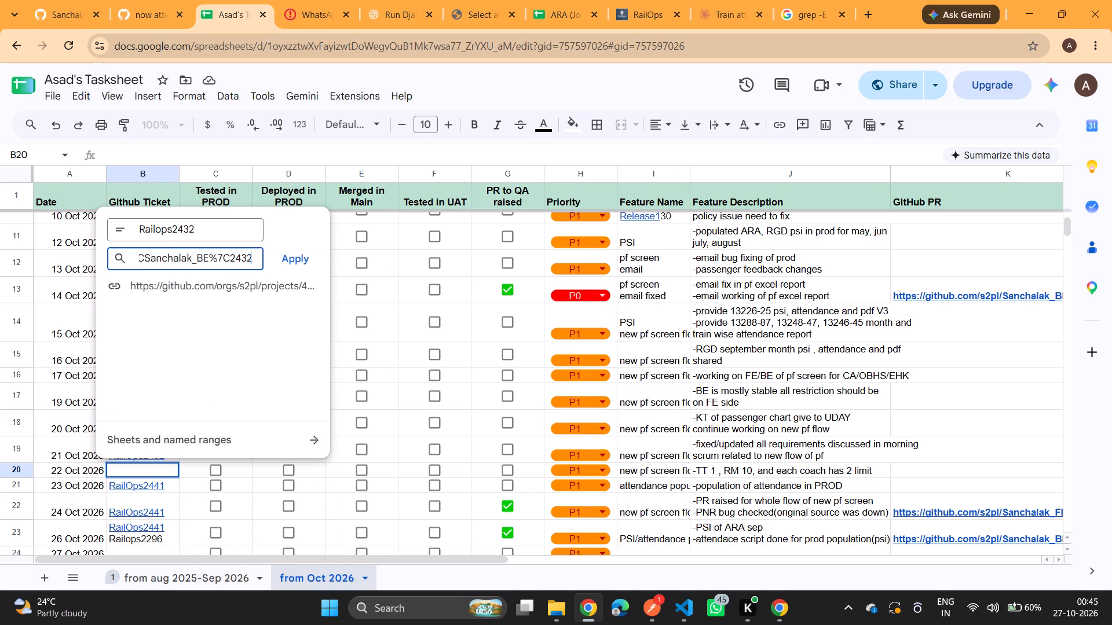
left_click(160, 228)
key("BackSpace")
key("shift+o")
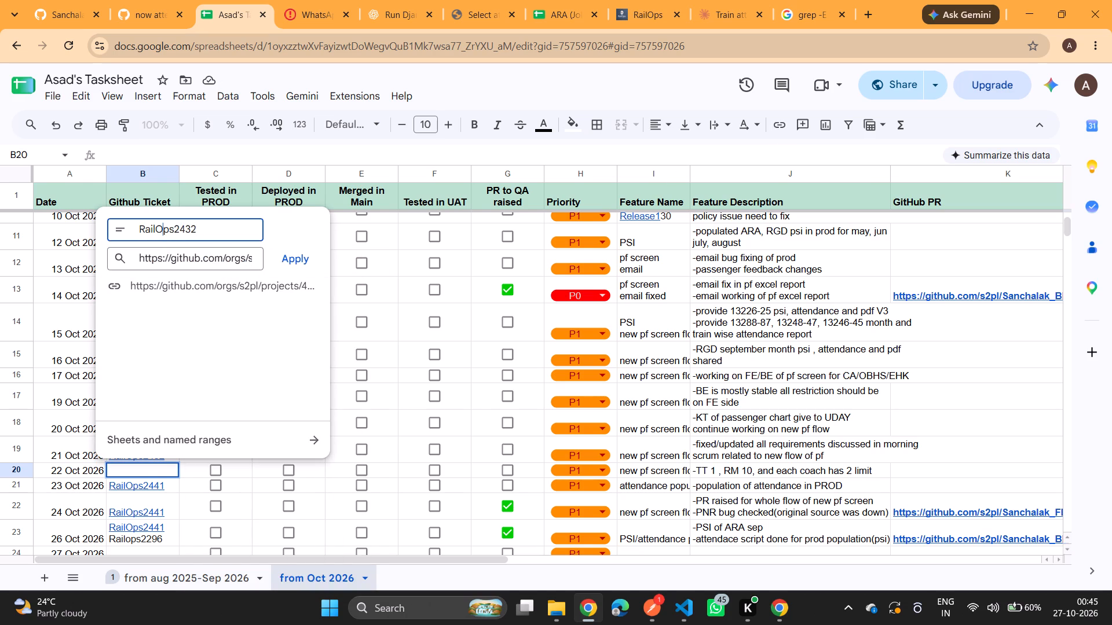
left_click(306, 262)
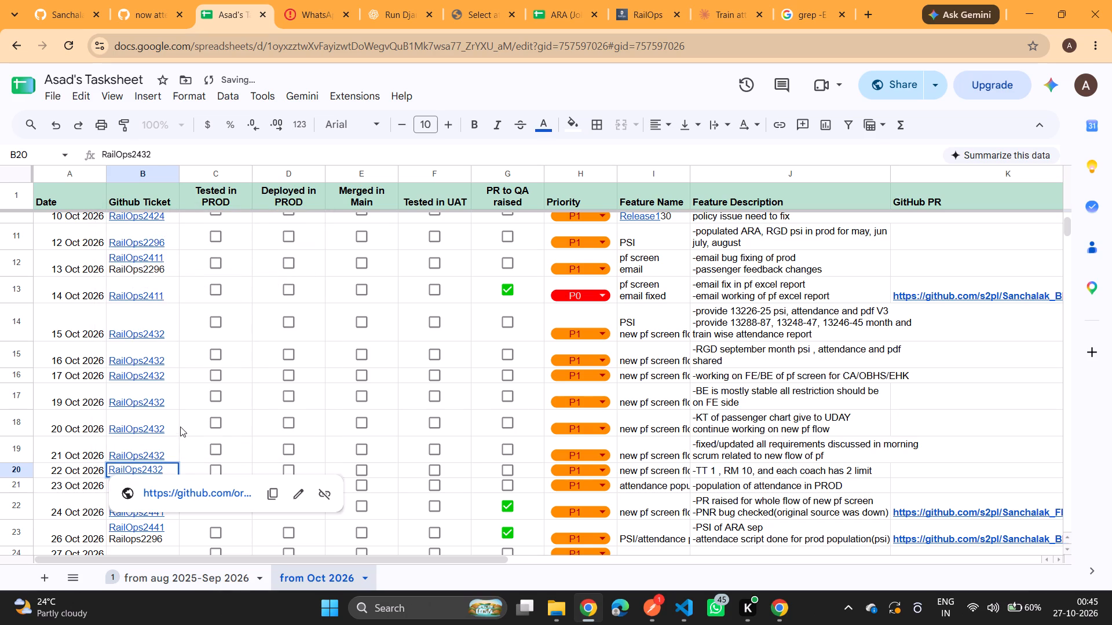
left_click(180, 426)
left_click(383, 470)
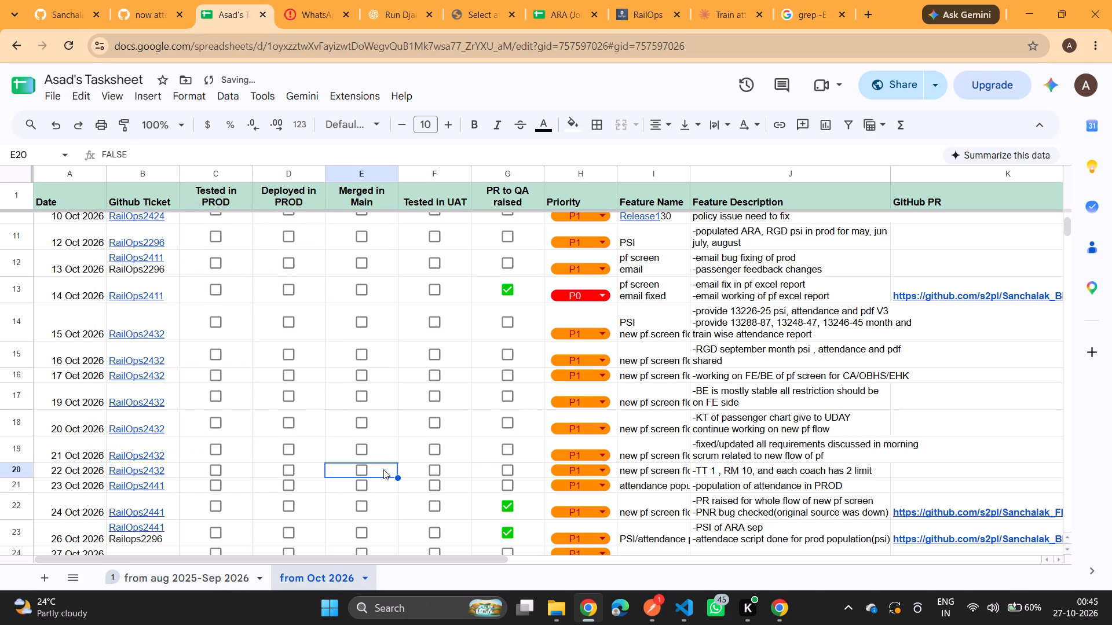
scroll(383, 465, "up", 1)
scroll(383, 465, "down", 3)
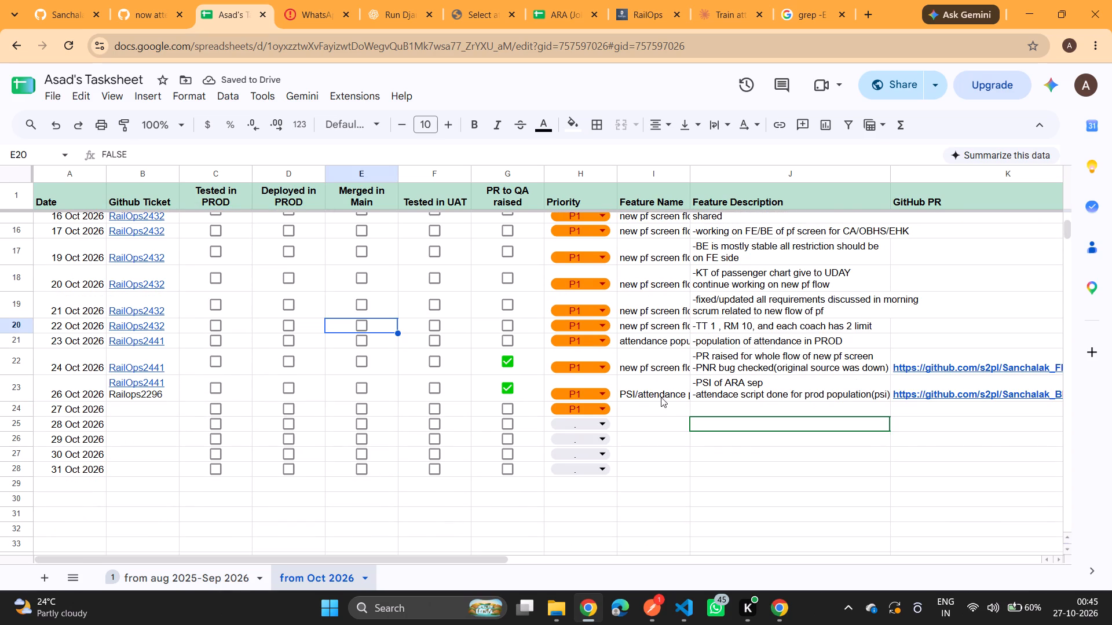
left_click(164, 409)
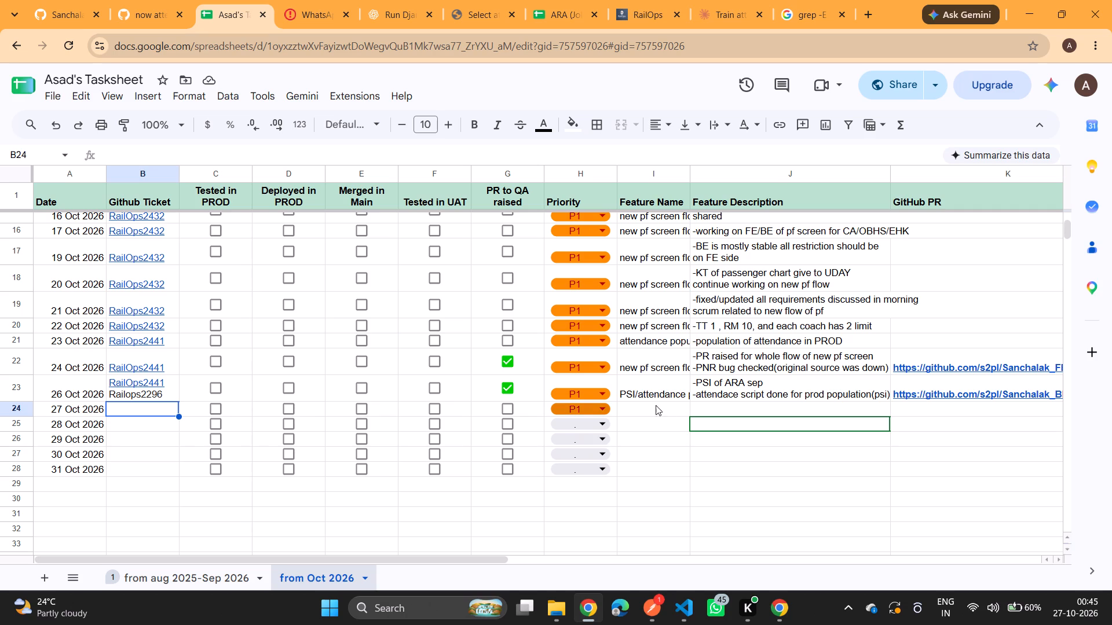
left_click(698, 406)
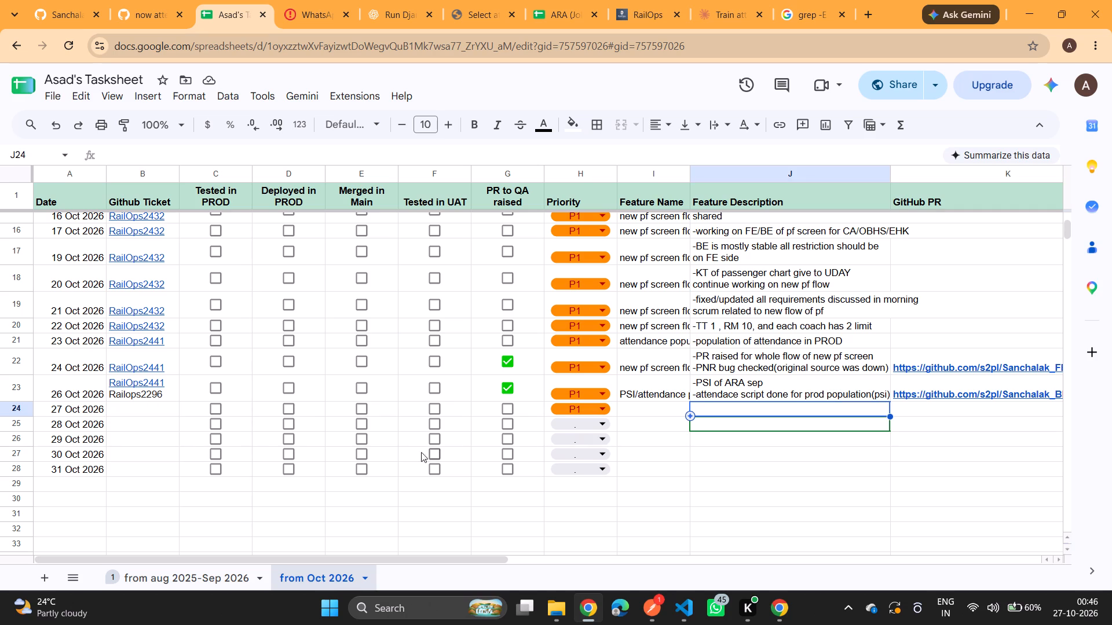
Switch to the RailOps-CoachSathi project on GitHub, close ticket #2441 and show the project's Backlog board.
left_click(132, 18)
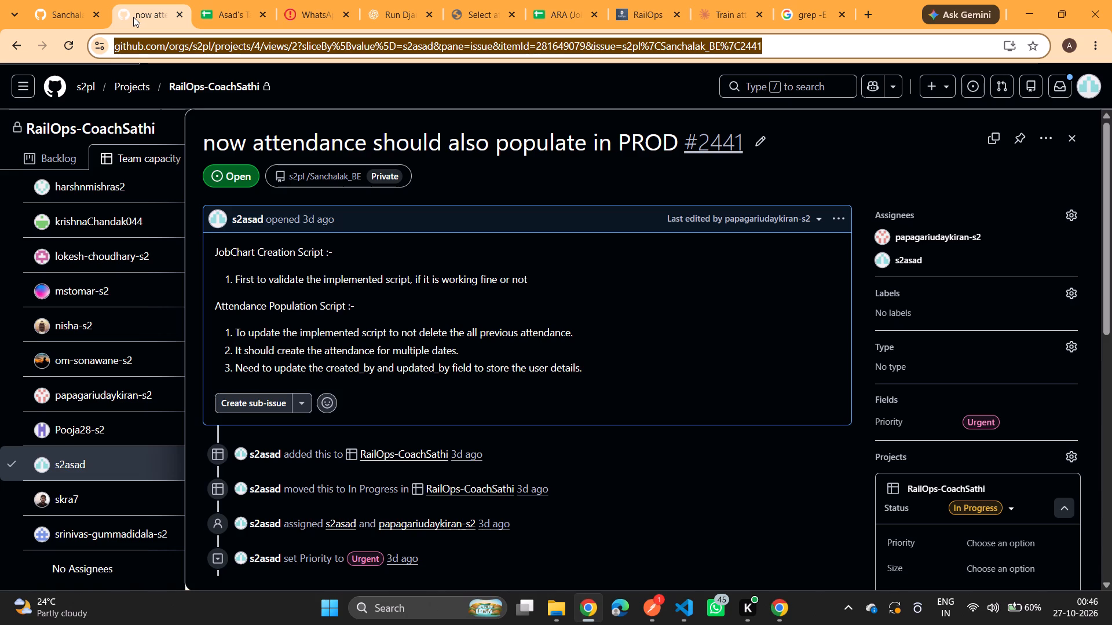
left_click(1076, 137)
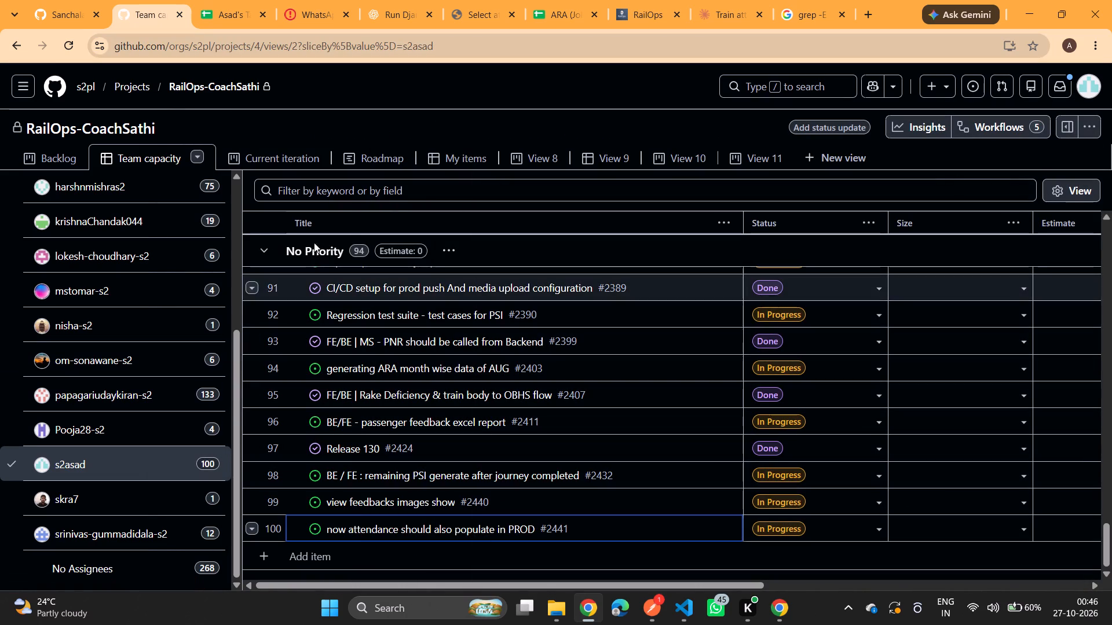
left_click(72, 156)
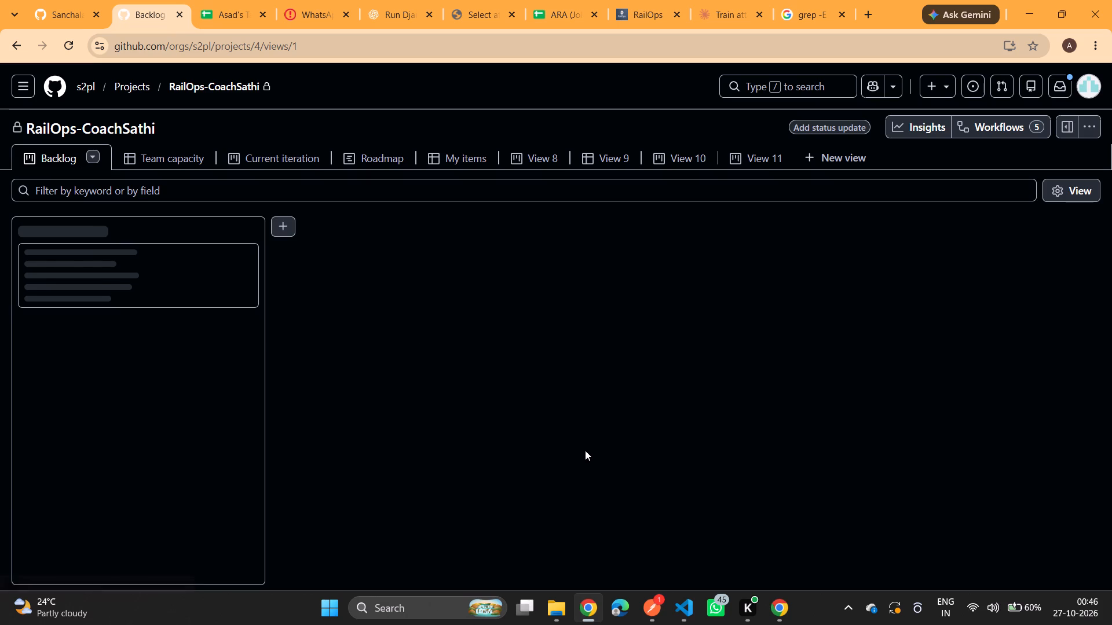
Open ticket #2433, "FE | configuration UI of train details", from the Backlog board's Todo column.
scroll(899, 457, "down", 4)
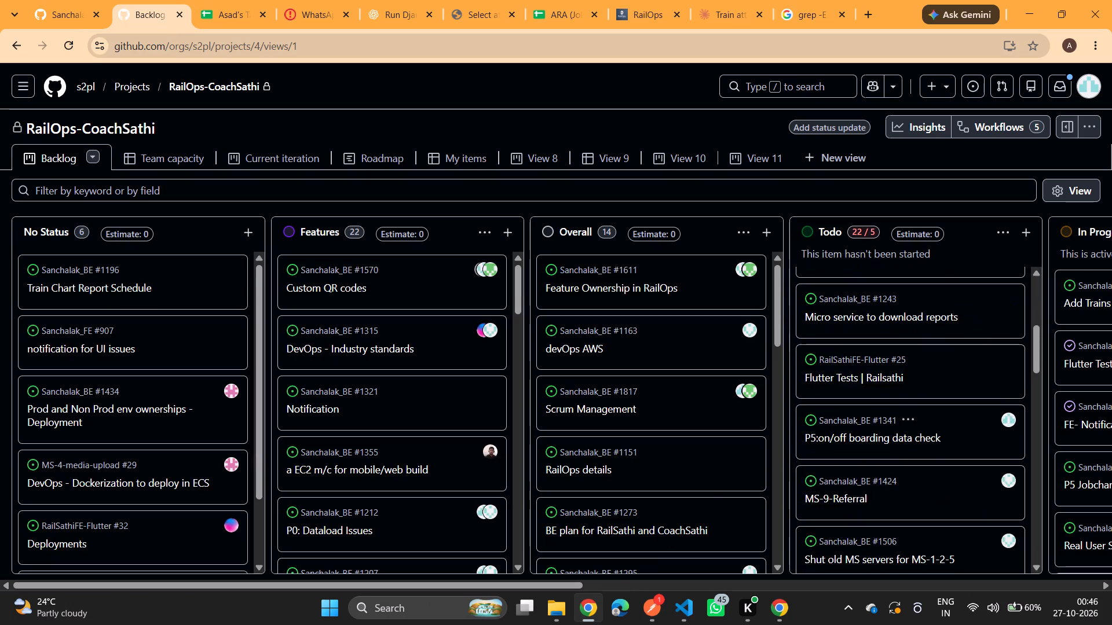
scroll(897, 457, "down", 4)
scroll(897, 457, "up", 1)
scroll(897, 457, "down", 7)
scroll(896, 458, "up", 2)
scroll(896, 458, "down", 3)
scroll(895, 458, "up", 1)
scroll(895, 458, "down", 4)
scroll(893, 460, "up", 1)
scroll(893, 460, "down", 3)
scroll(893, 460, "up", 3)
scroll(893, 460, "down", 2)
left_click(884, 523)
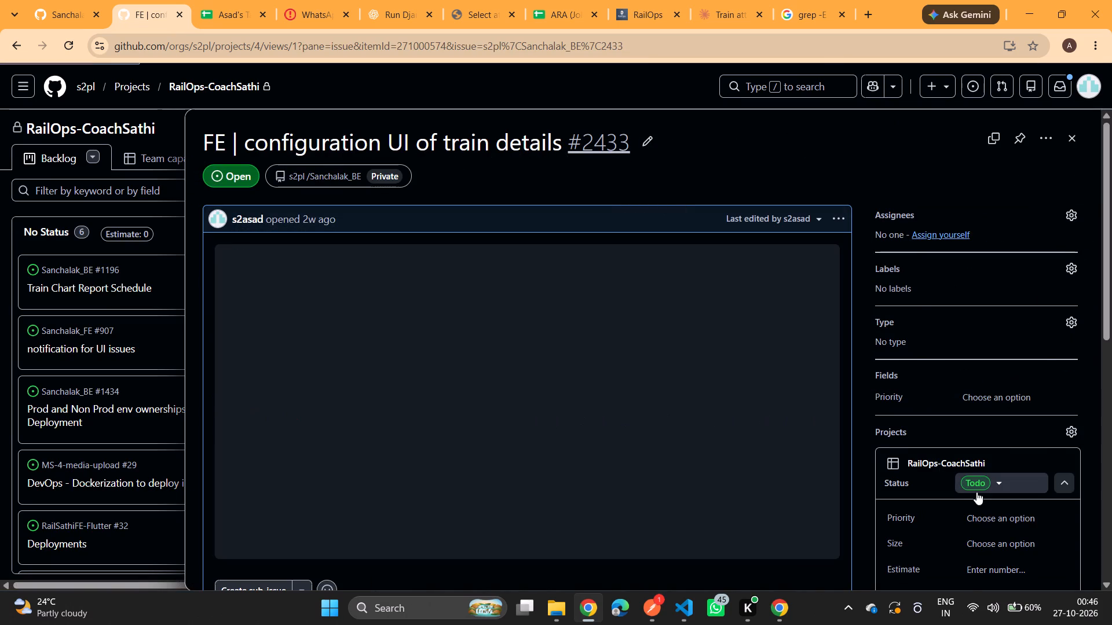
Set the project status of ticket #2433 to In Progress.
left_click(981, 486)
left_click(952, 340)
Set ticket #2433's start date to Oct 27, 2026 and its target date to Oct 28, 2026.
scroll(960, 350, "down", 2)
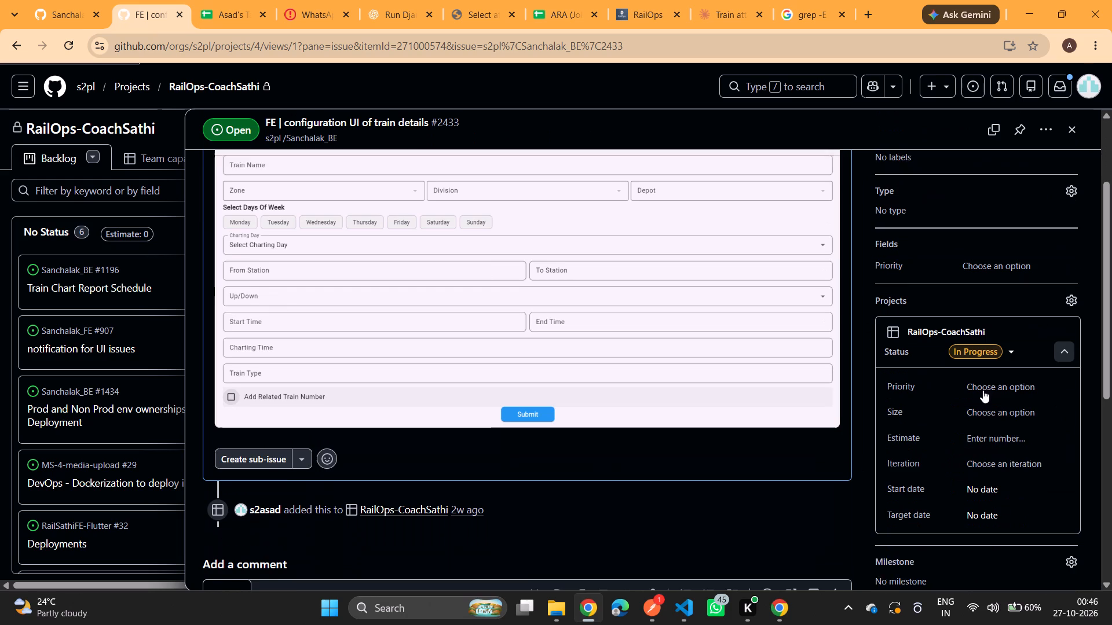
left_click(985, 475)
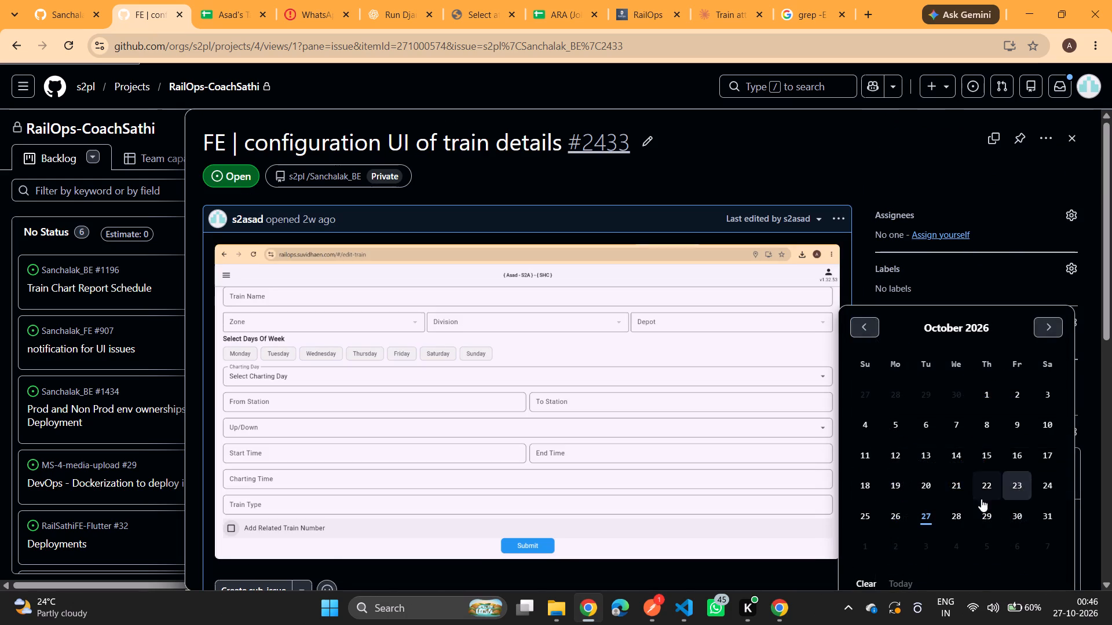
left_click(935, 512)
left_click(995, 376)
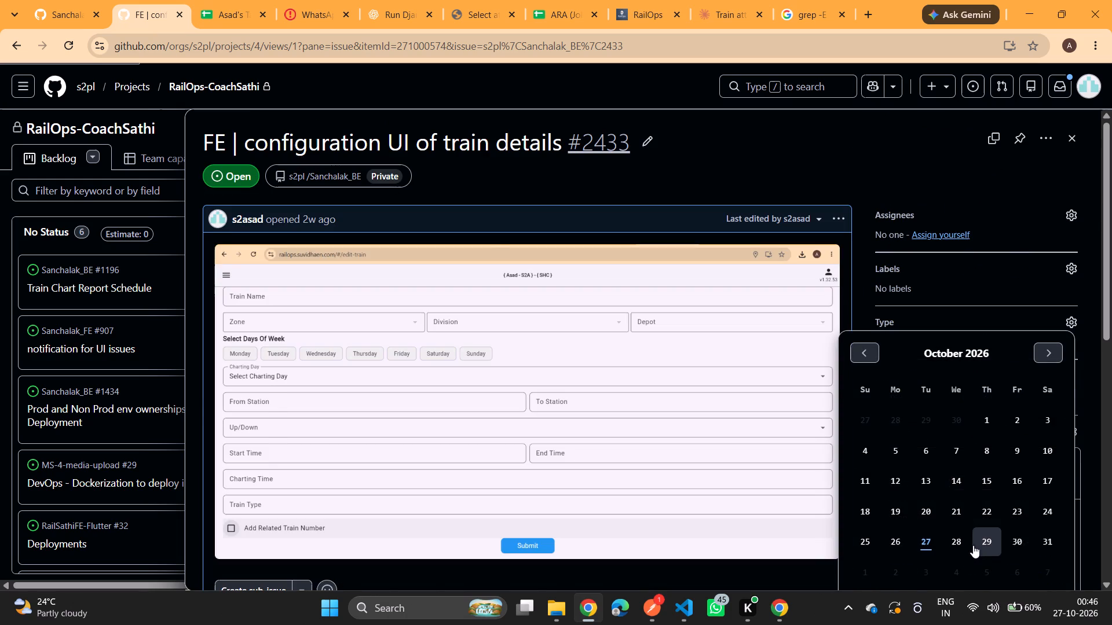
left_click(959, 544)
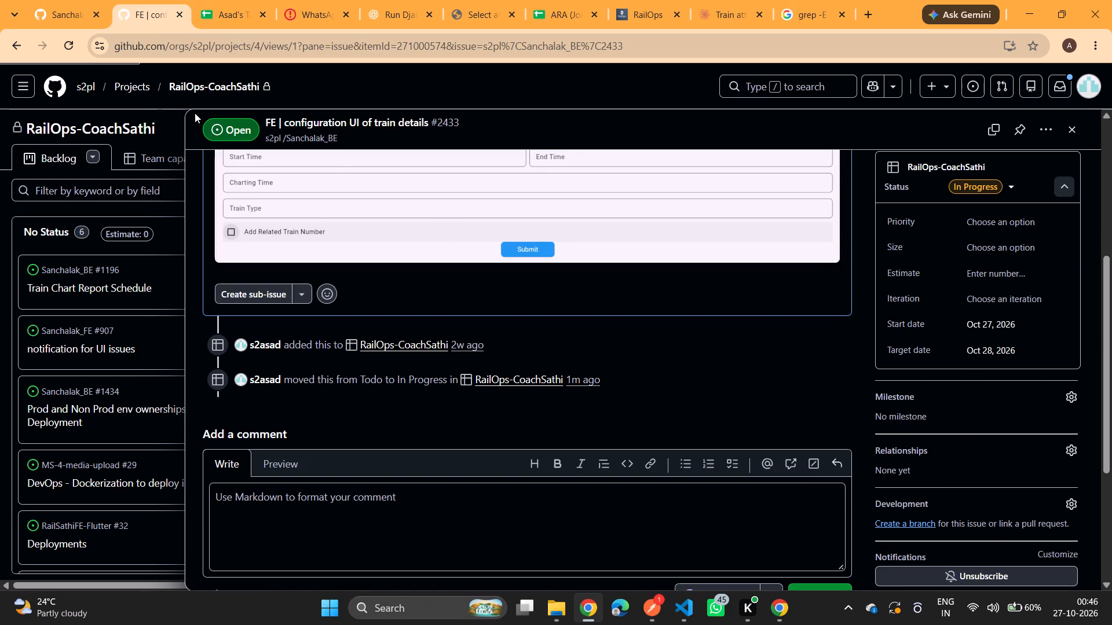
Set ticket #2433's start date to Oct 26, 2026 and its target date to Oct 27, 2026.
left_click(971, 327)
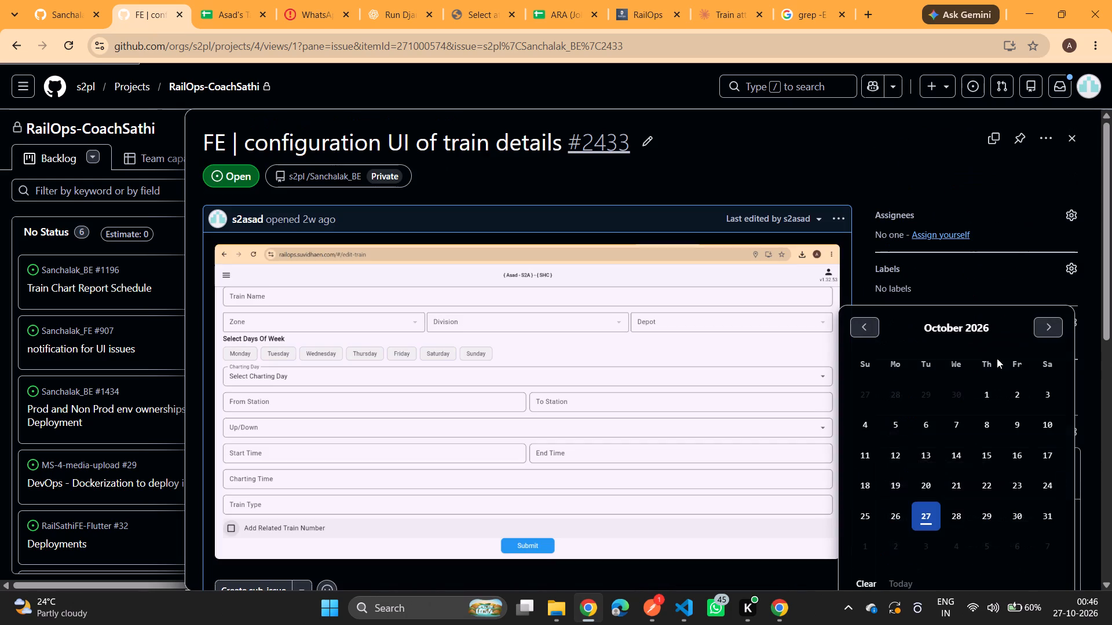
left_click(905, 516)
left_click(989, 377)
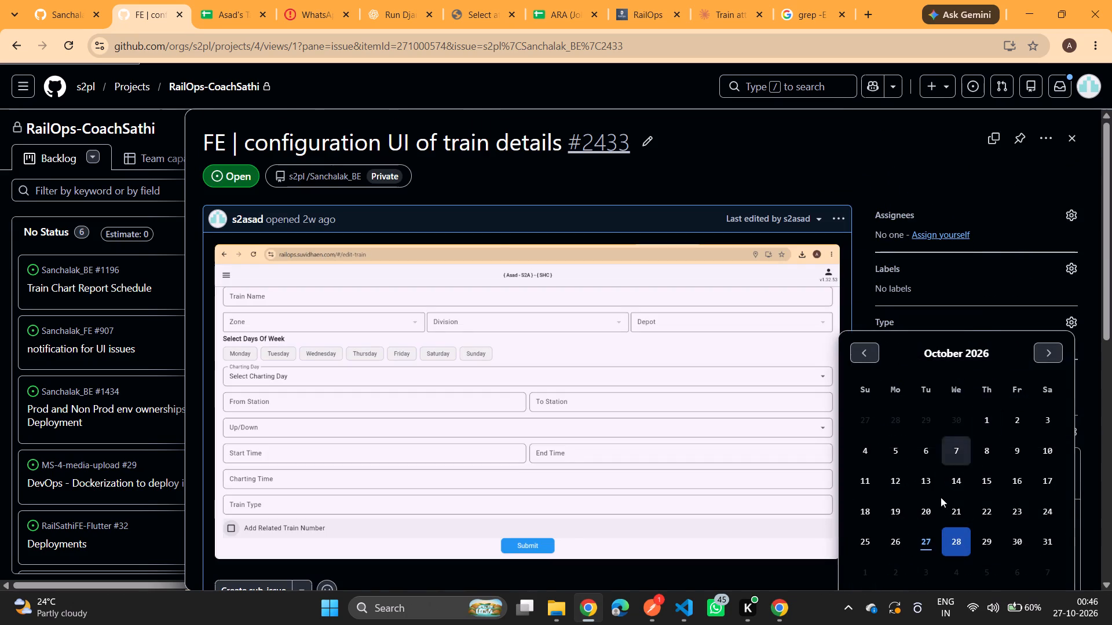
left_click(928, 548)
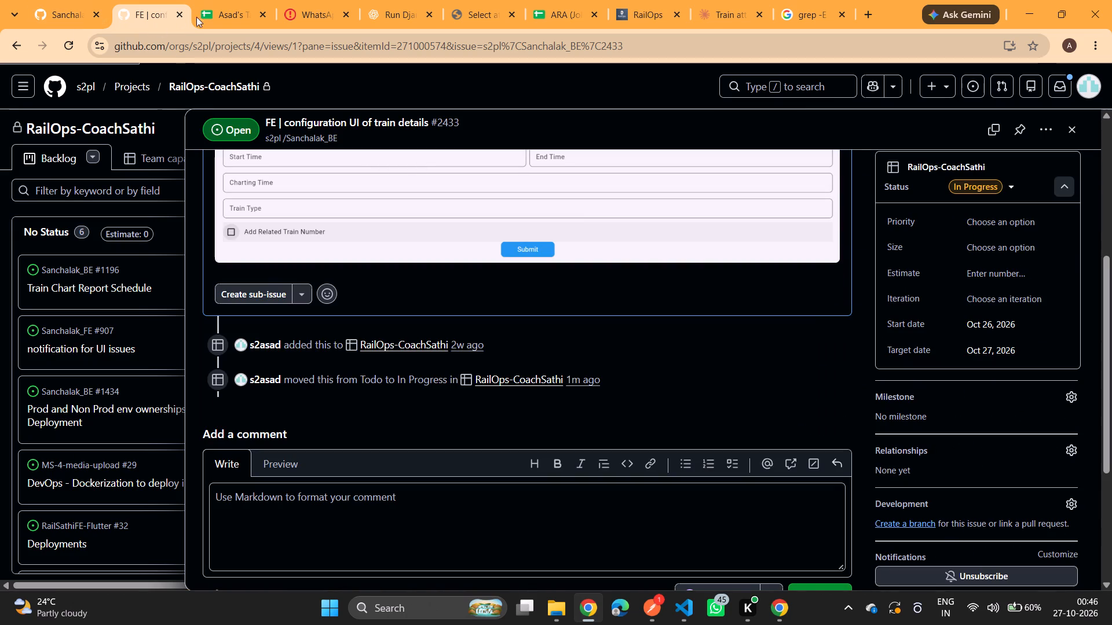